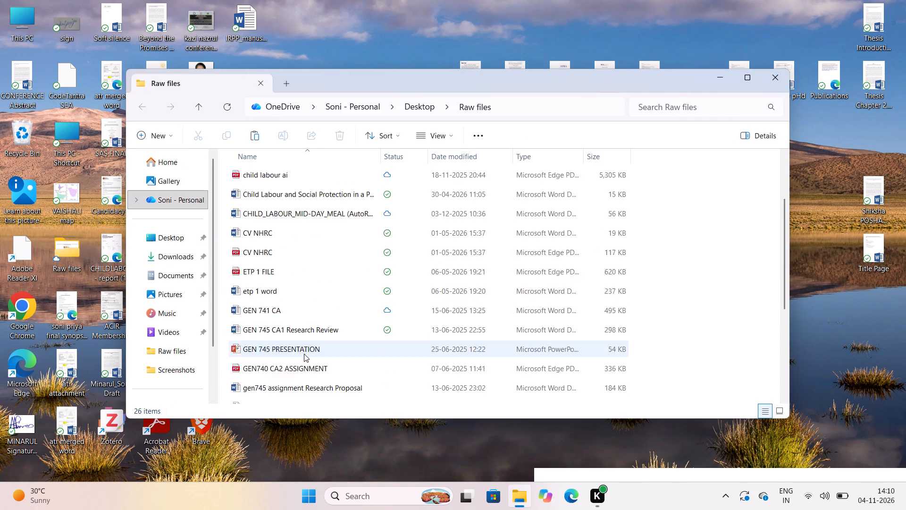
pyautogui.scroll(-4, 304, 354)
pyautogui.scroll(-5, 339, 289)
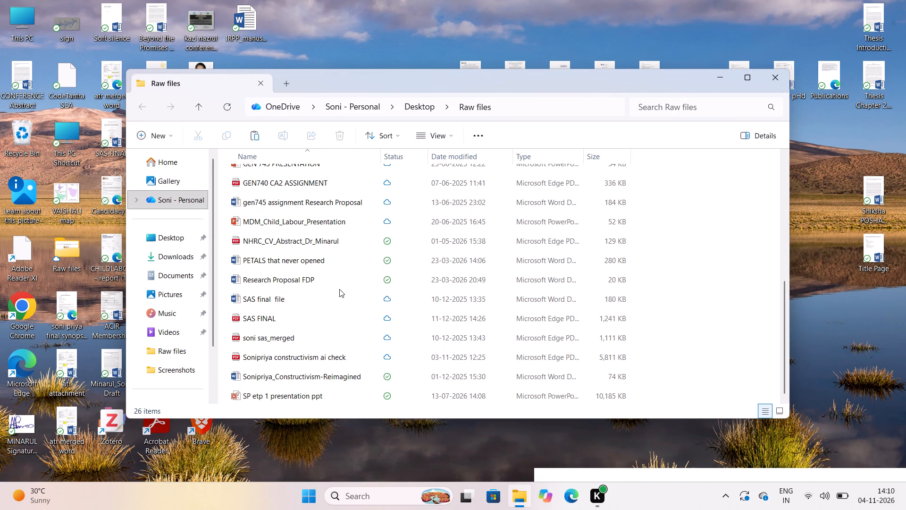
pyautogui.scroll(-2, 339, 289)
pyautogui.doubleClick(278, 398)
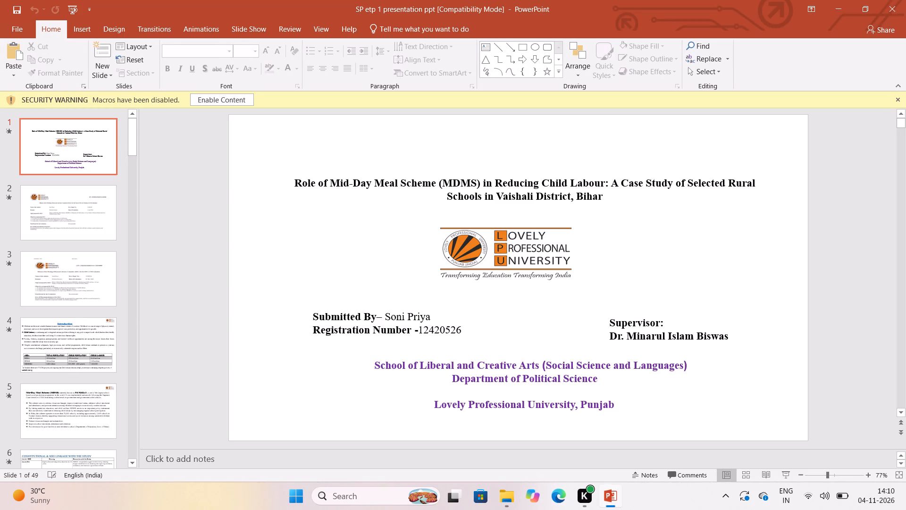
# Enable the presentation's macro content and make the file a trusted document.
pyautogui.click(223, 101)
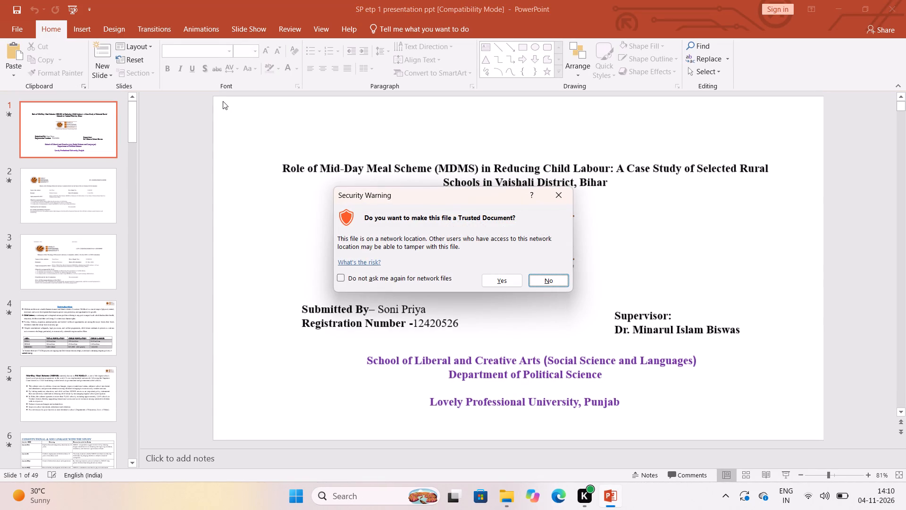
pyautogui.click(497, 284)
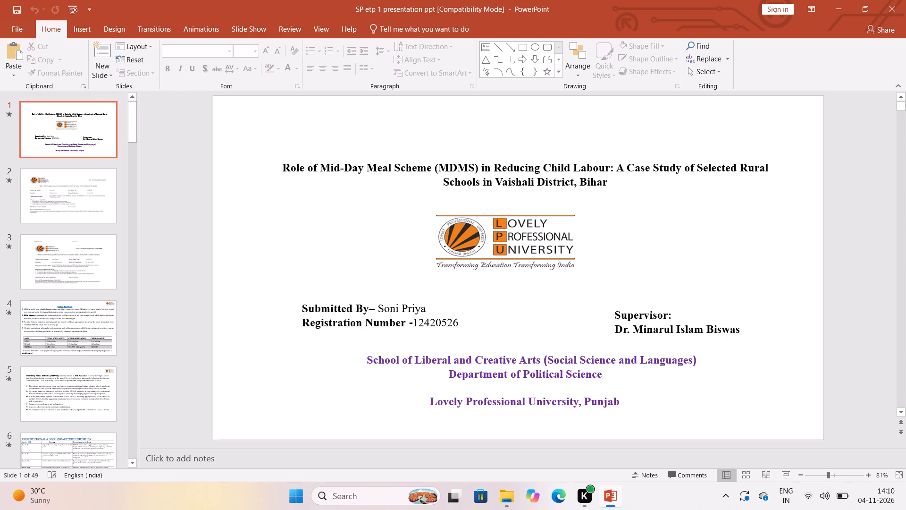
# Look through the presentation from the opening slides to the research gap tables, then on to the closing Thank you slide.
pyautogui.press('Down')
pyautogui.press('Down')
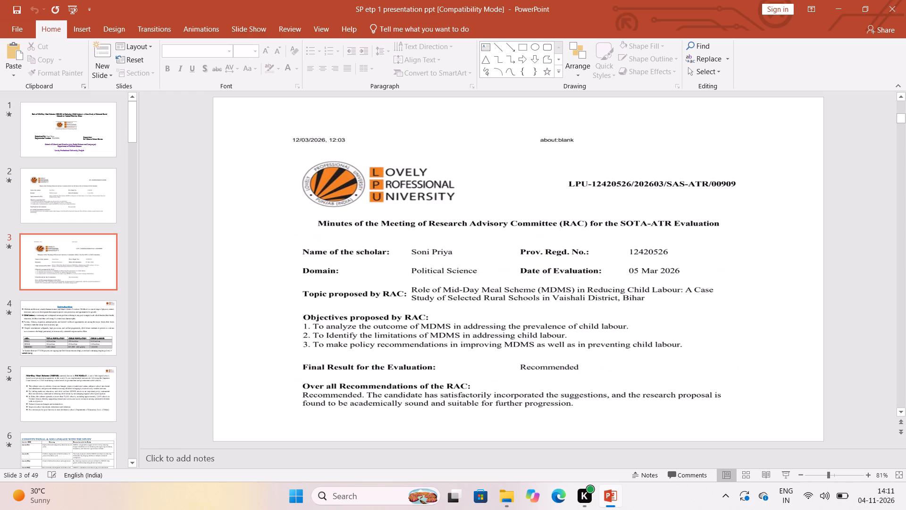
pyautogui.press('Down')
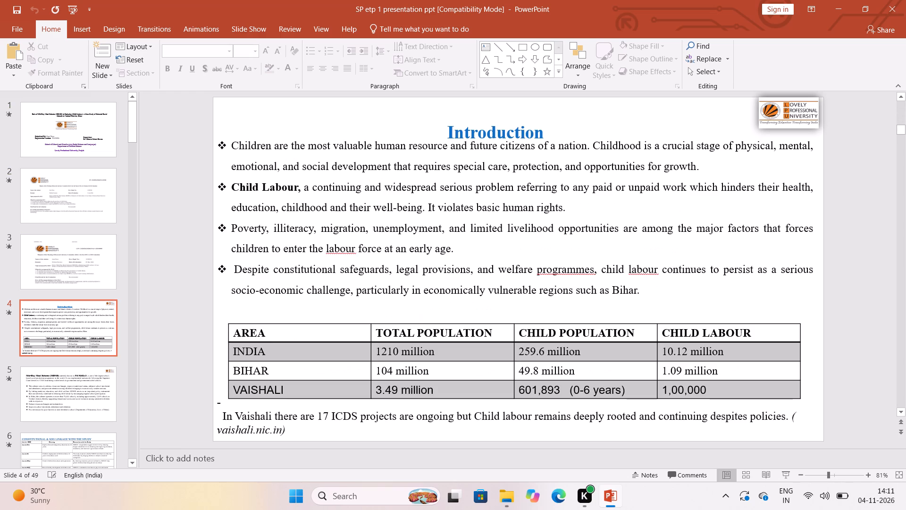
pyautogui.press('Down')
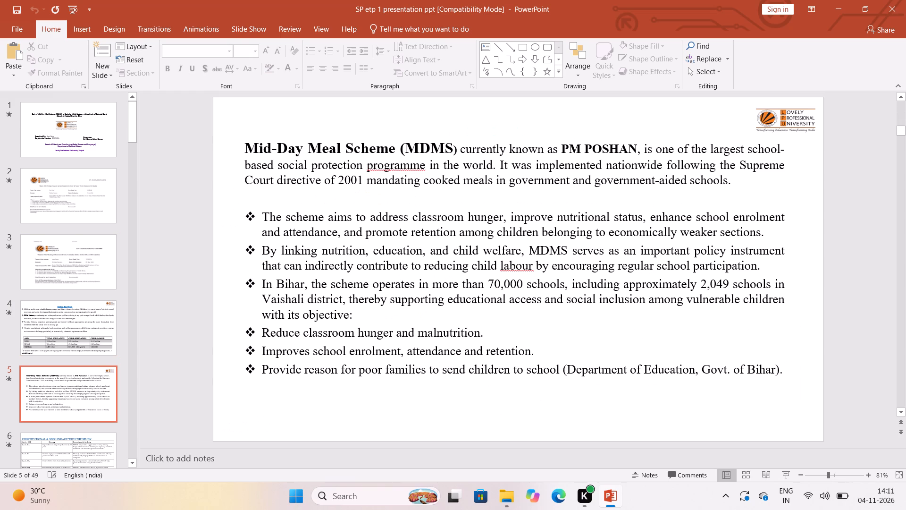
pyautogui.press('Down')
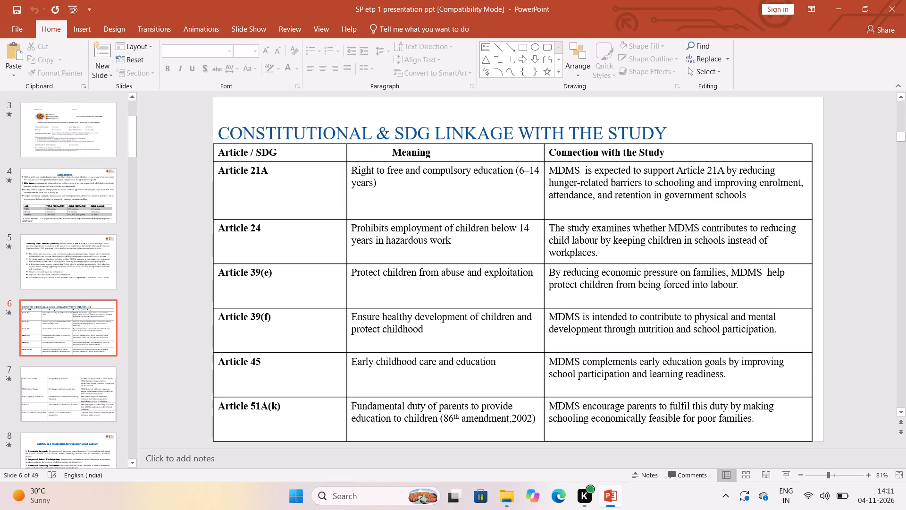
pyautogui.press('Down')
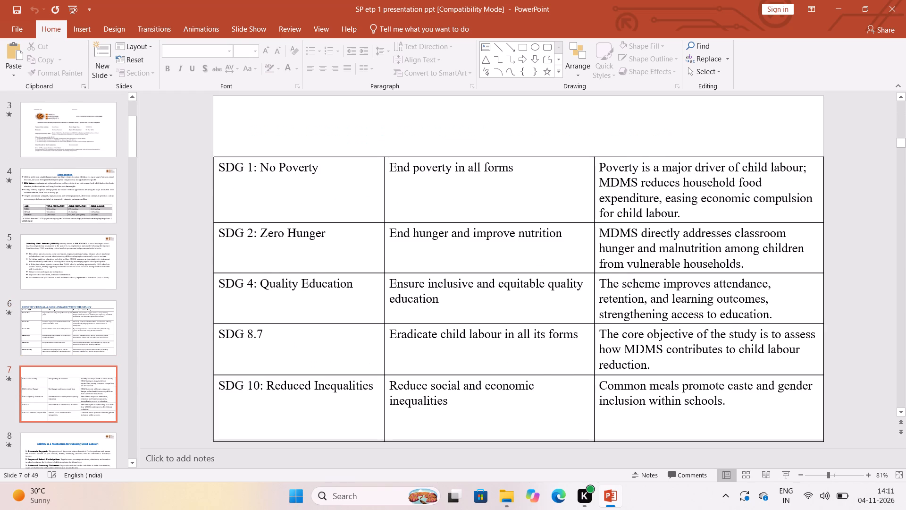
pyautogui.press('Down')
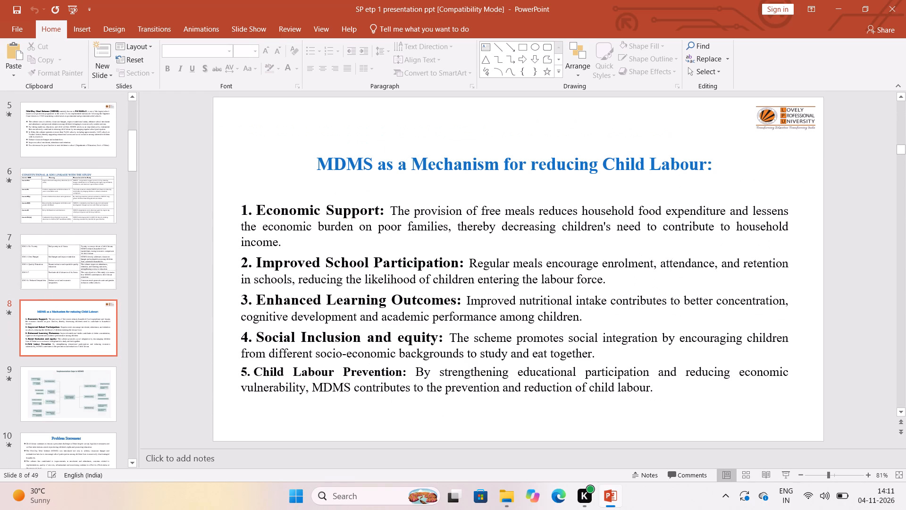
pyautogui.press('Down')
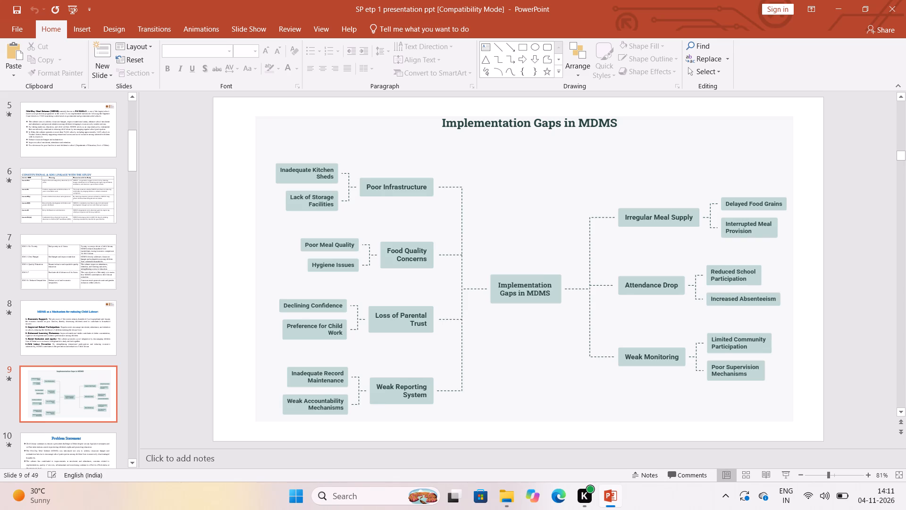
pyautogui.press('Down')
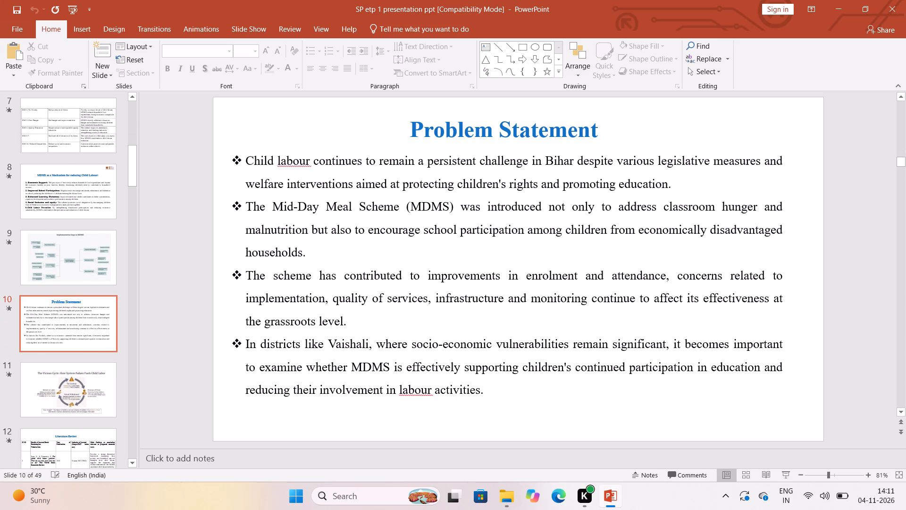
pyautogui.press('Down')
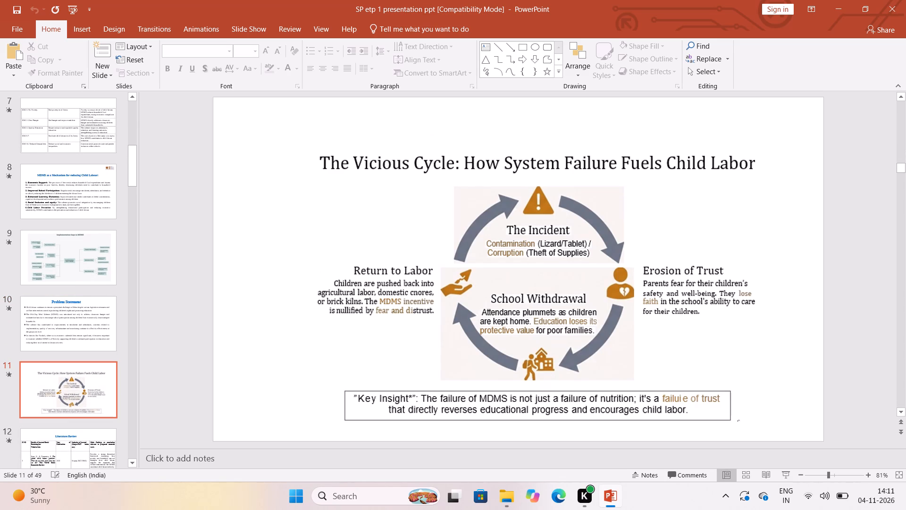
pyautogui.press('Down')
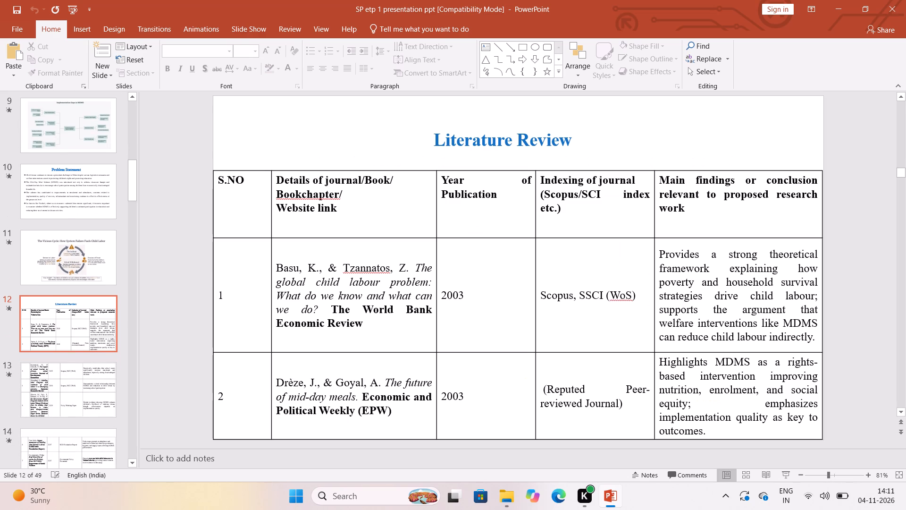
pyautogui.press('Down')
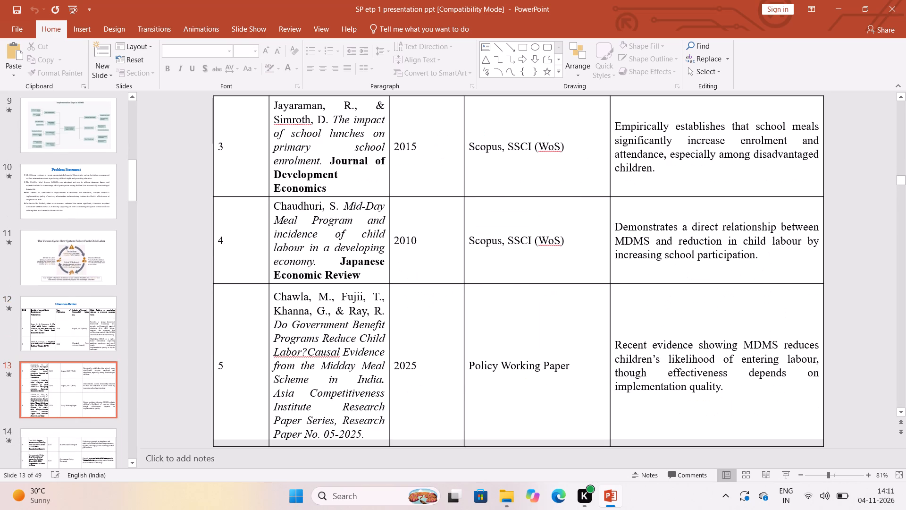
pyautogui.press('Down')
pyautogui.press('Down')
pyautogui.press('Down')
pyautogui.press('Down')
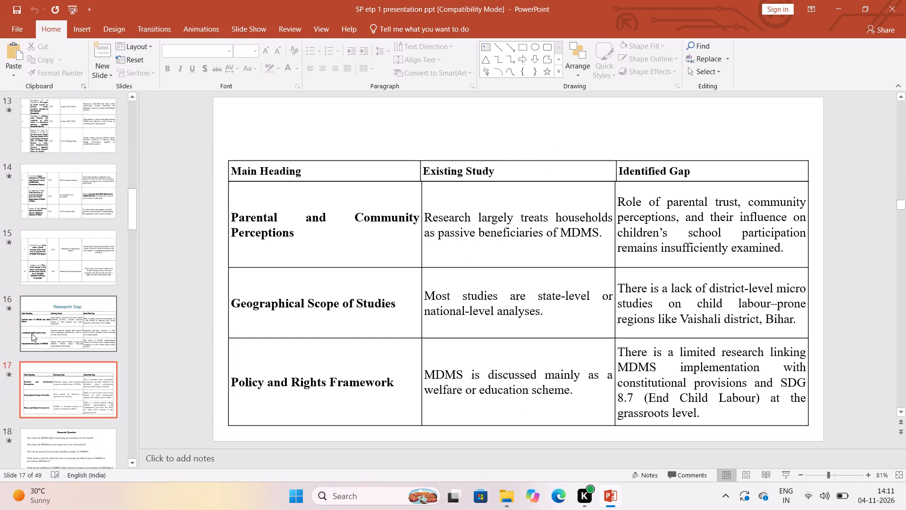
pyautogui.scroll(-12, 31, 342)
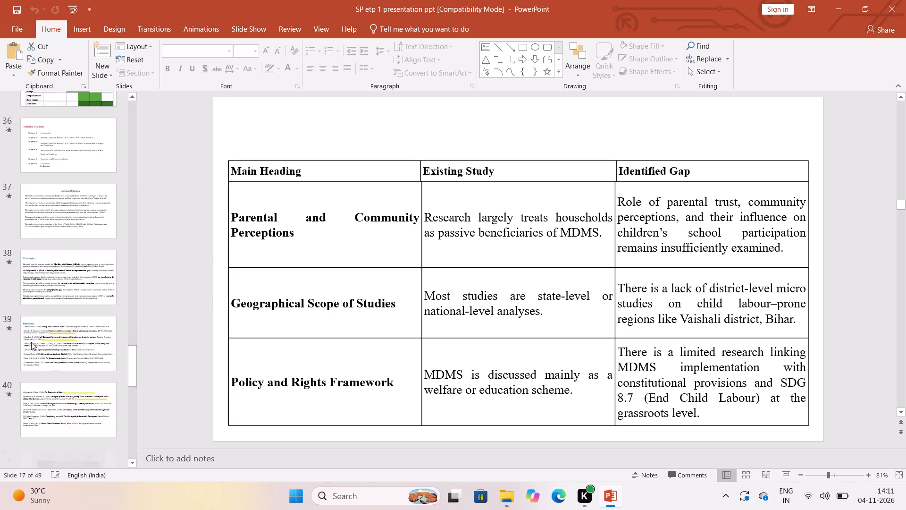
pyautogui.scroll(-14, 31, 342)
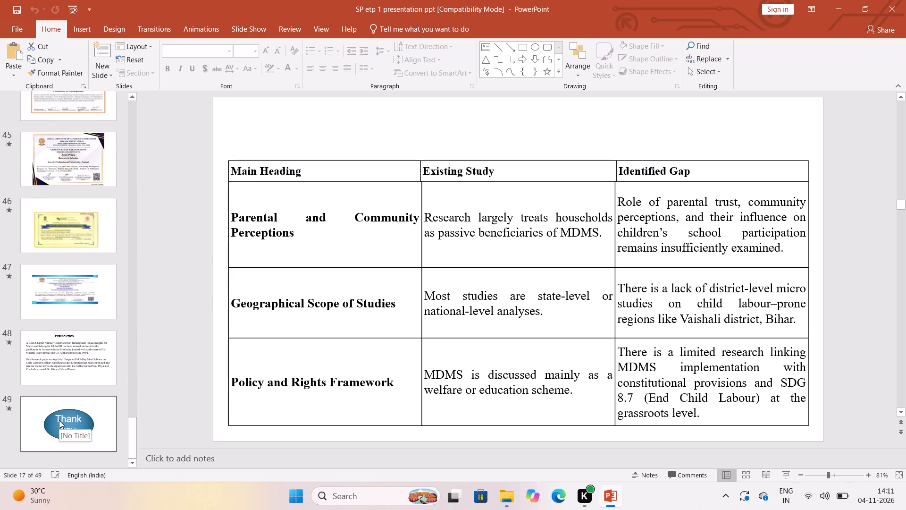
pyautogui.click(59, 420)
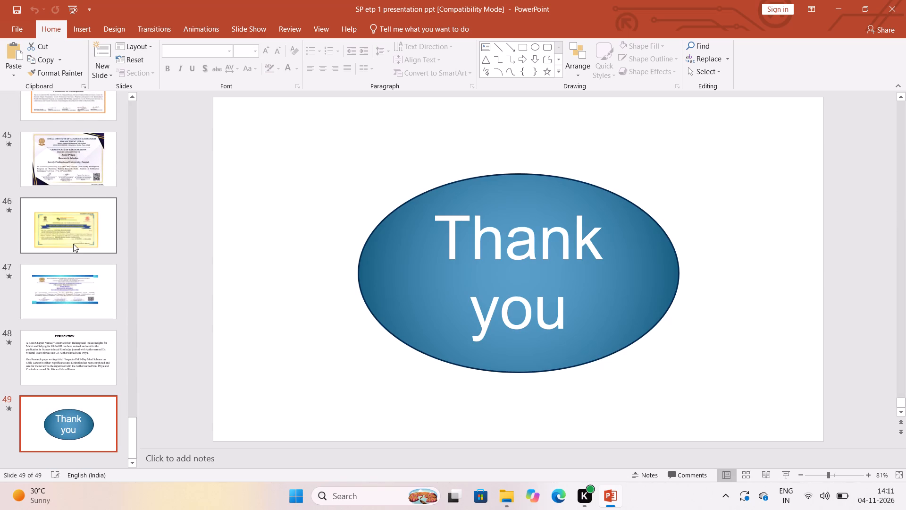
# Delete the three certificate slides directly before the Publication slide, starting with the IIRA certificate of participation.
pyautogui.click(63, 137)
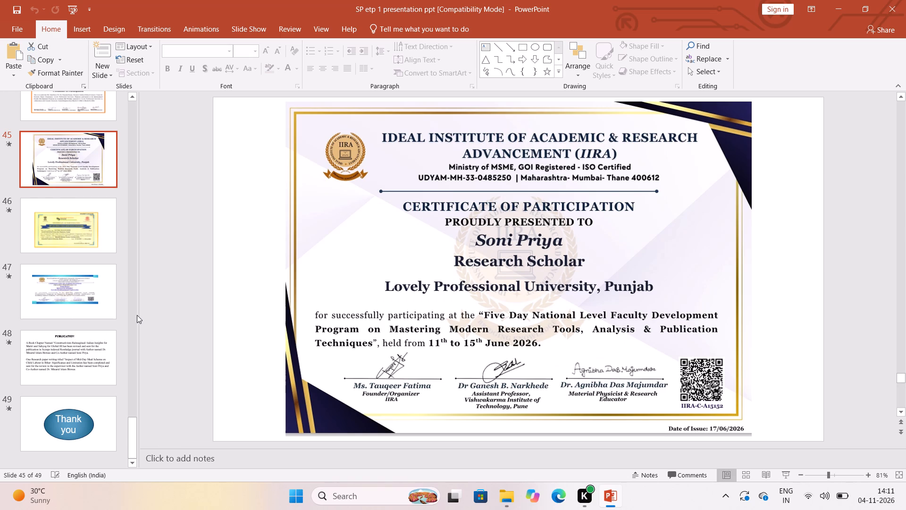
pyautogui.press('Delete')
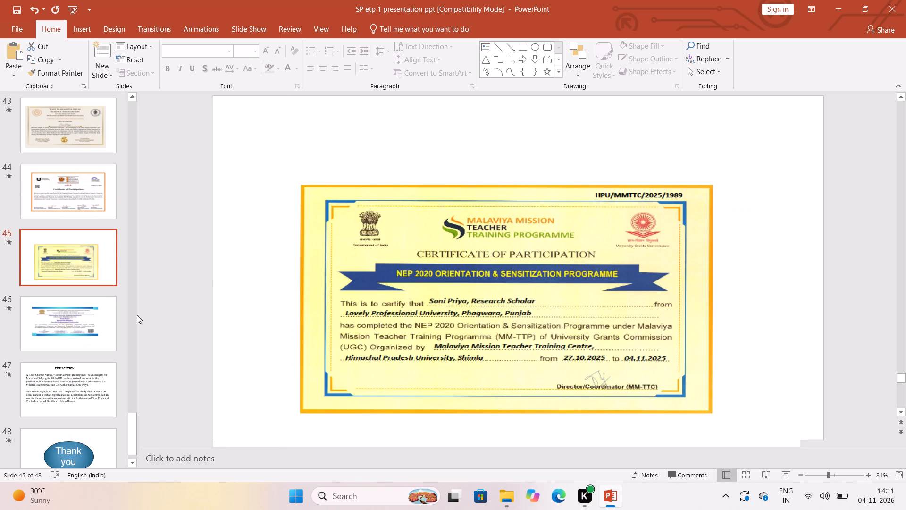
pyautogui.press('Delete')
pyautogui.press('Delete')
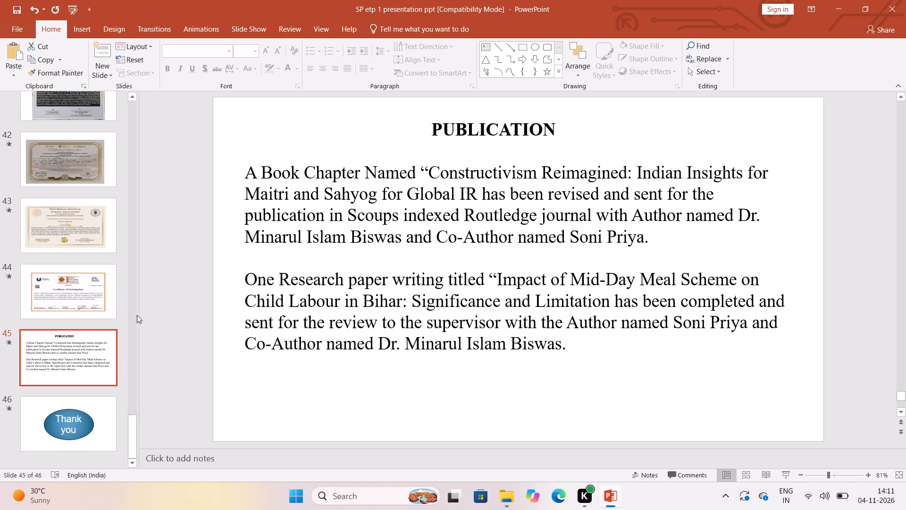
# Delete the four remaining certificate slides between the references and Publication: Kazi Nazrul University, Aligarh conference, West Bengal Political Science Association and Teesside University.
pyautogui.press('Up')
pyautogui.press('Up')
pyautogui.press('Up')
pyautogui.press('Up')
pyautogui.press('Up')
pyautogui.press('Up')
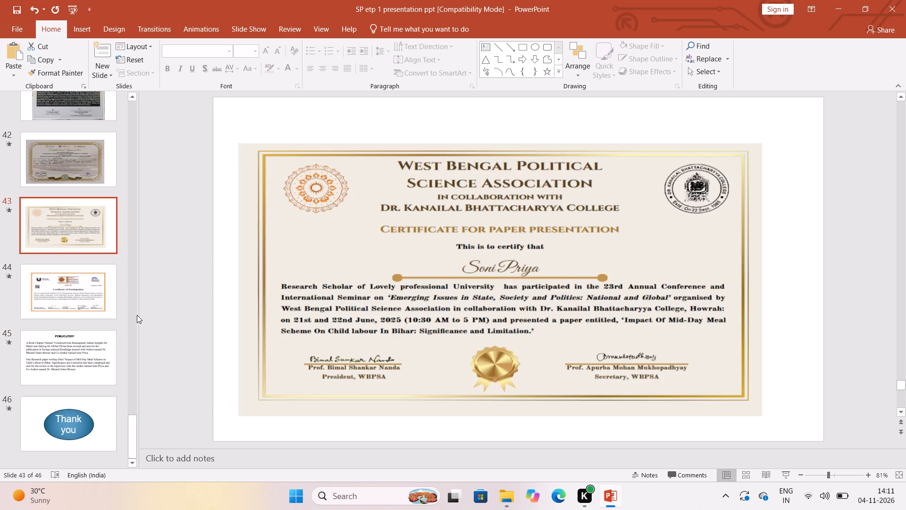
pyautogui.press('Down')
pyautogui.press('Down')
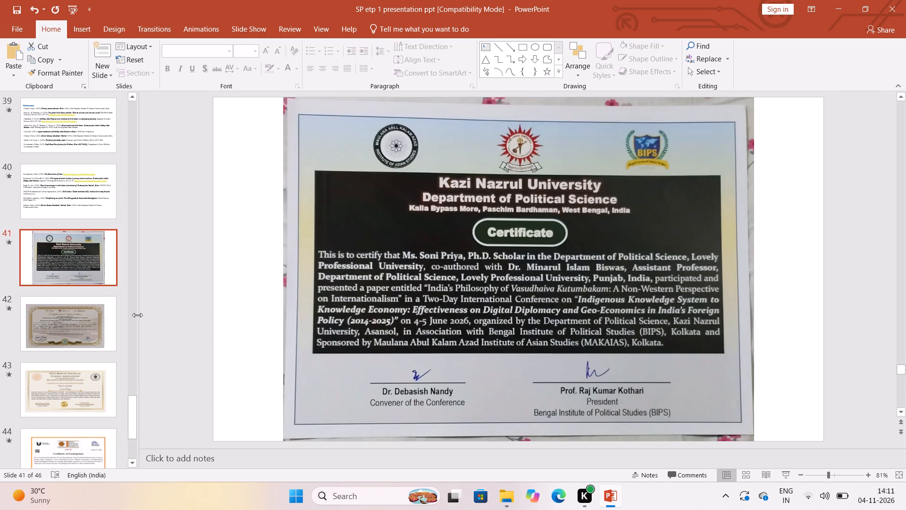
pyautogui.press('Delete')
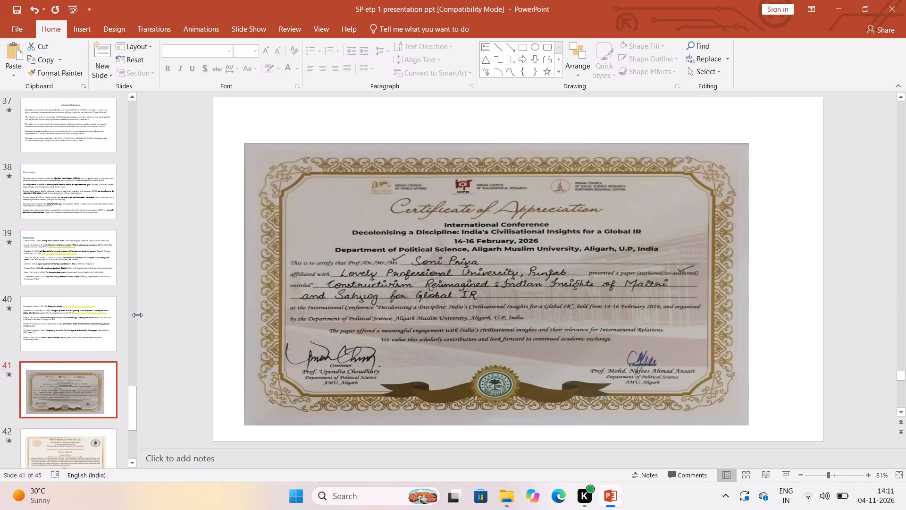
pyautogui.press('Delete')
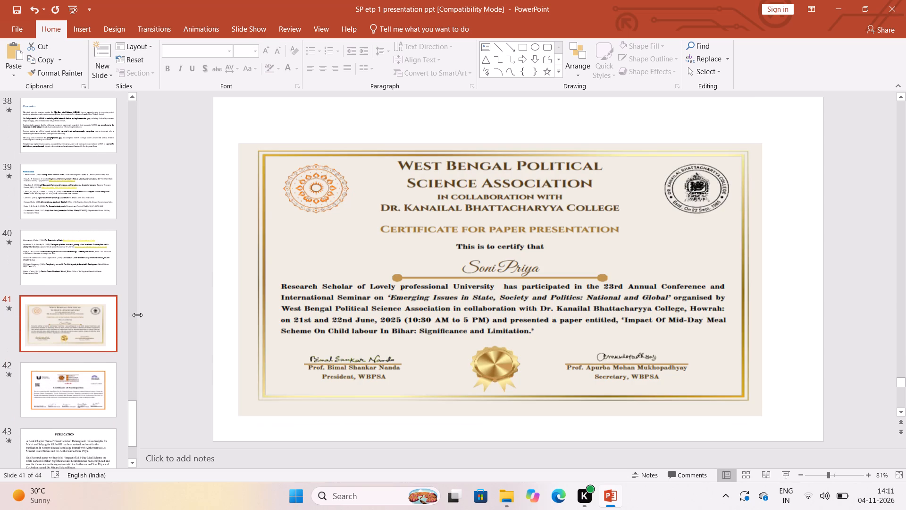
pyautogui.press('Delete')
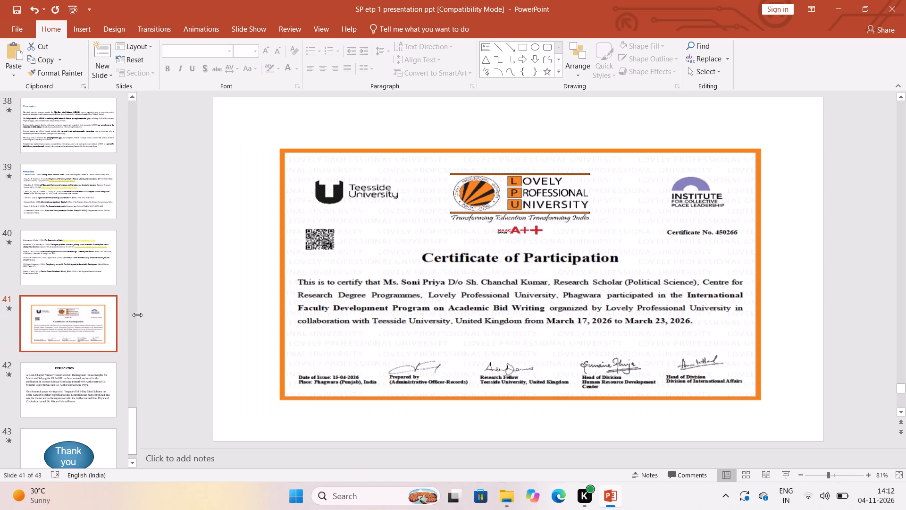
pyautogui.press('Delete')
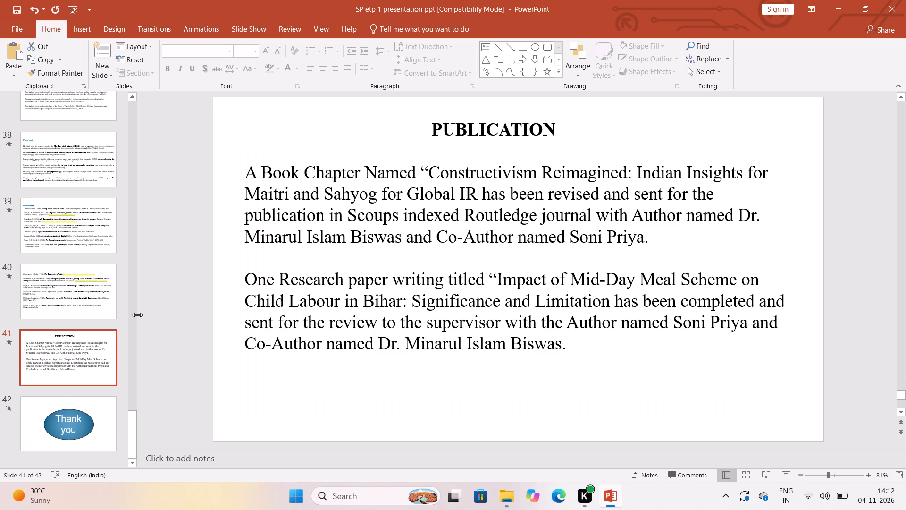
# Review the closing slides between Publication and Expected Outcomes, including the references and the conclusion.
pyautogui.press('Up')
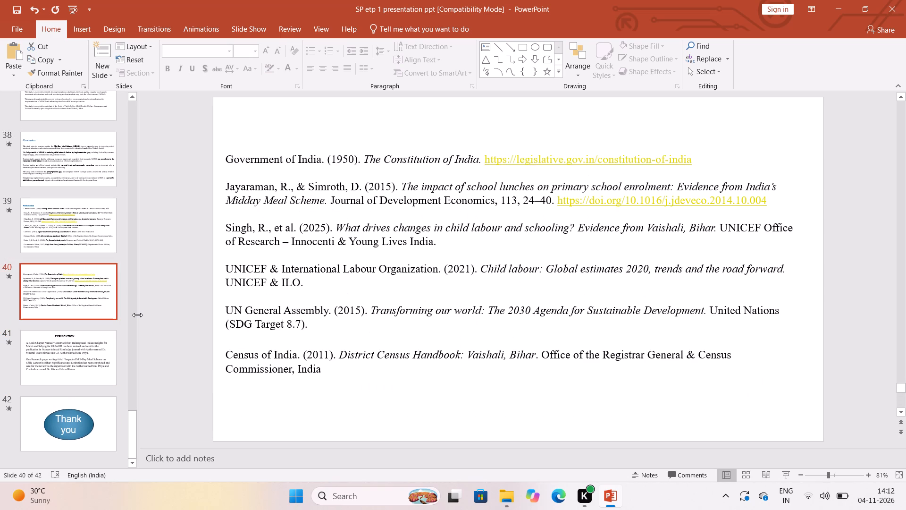
pyautogui.press('Up')
pyautogui.press('Up')
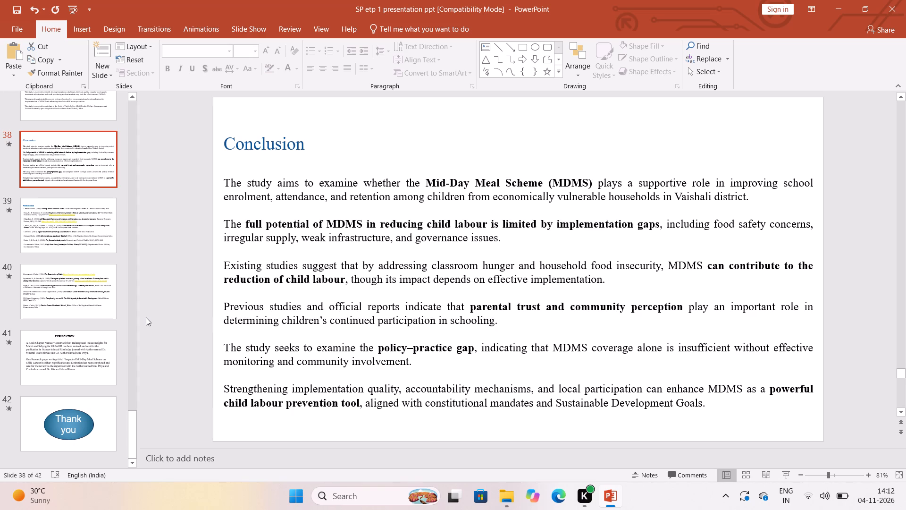
pyautogui.press('Up')
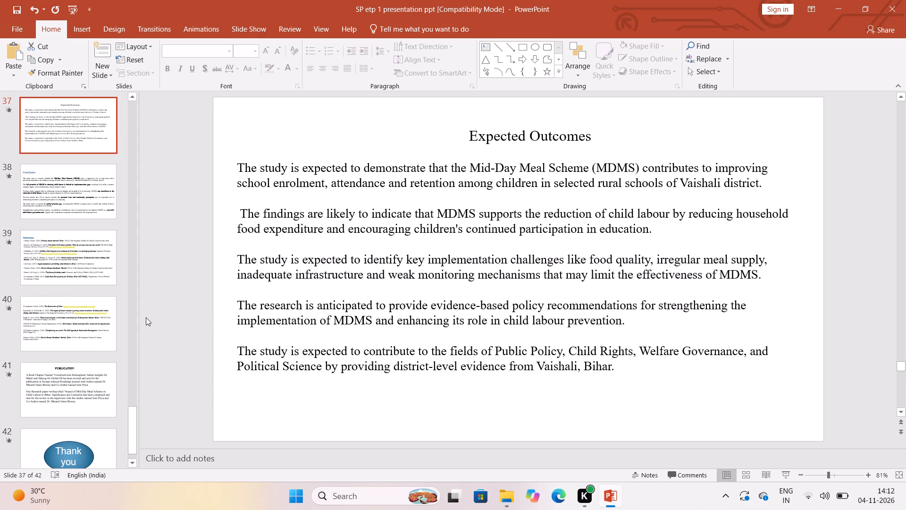
pyautogui.press('Up')
pyautogui.press('Down')
pyautogui.press('Down')
pyautogui.press('Down')
pyautogui.press('Down')
pyautogui.press('Down')
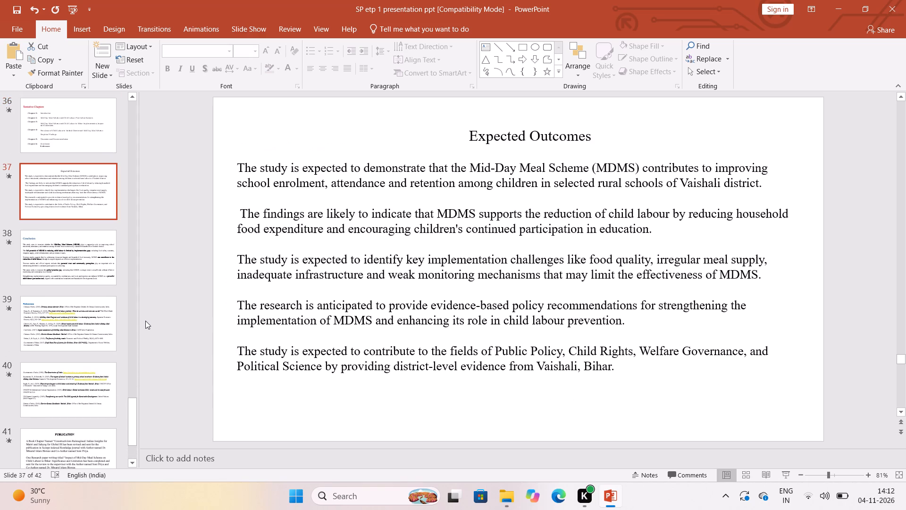
pyautogui.press('Down')
pyautogui.press('Up')
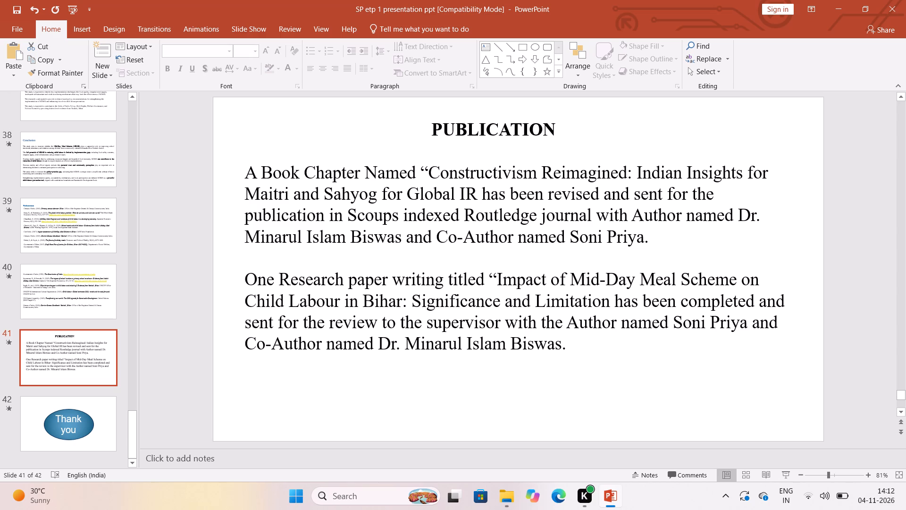
# Look back through the presentation from the conclusion to the Research Advisory Committee minutes for the SOTA-ATR evaluation on slide 3.
pyautogui.scroll(1, 485, 167)
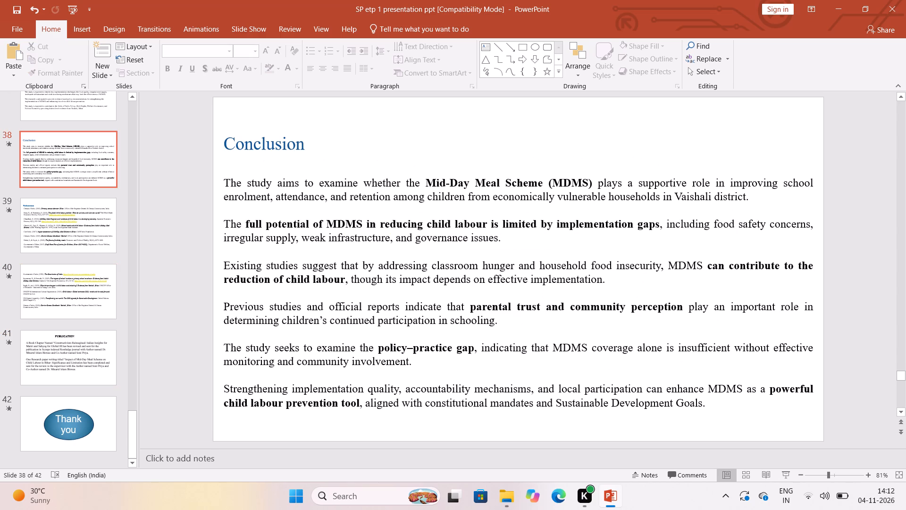
pyautogui.scroll(1, 485, 167)
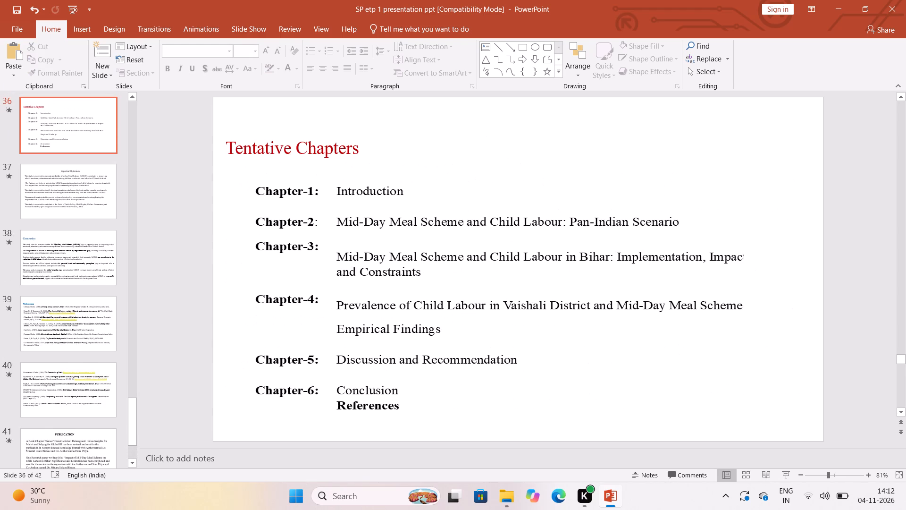
pyautogui.scroll(3, 485, 167)
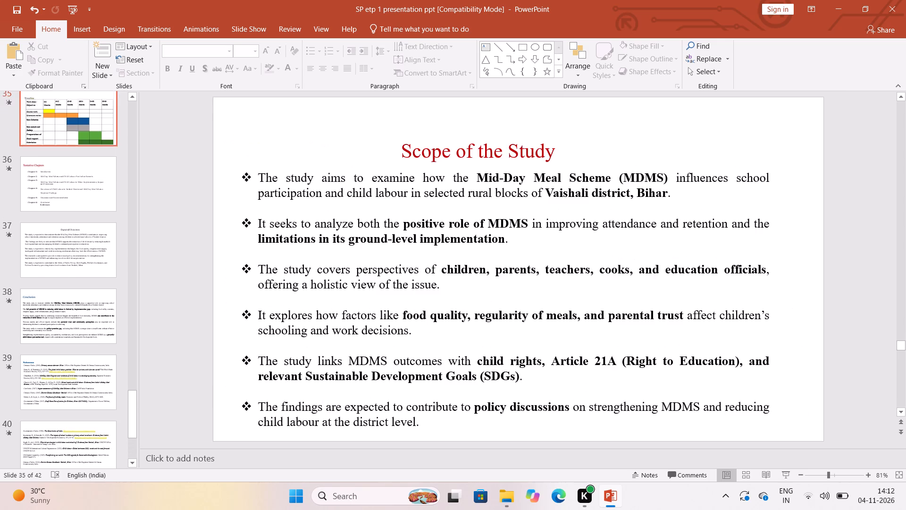
pyautogui.scroll(2, 485, 167)
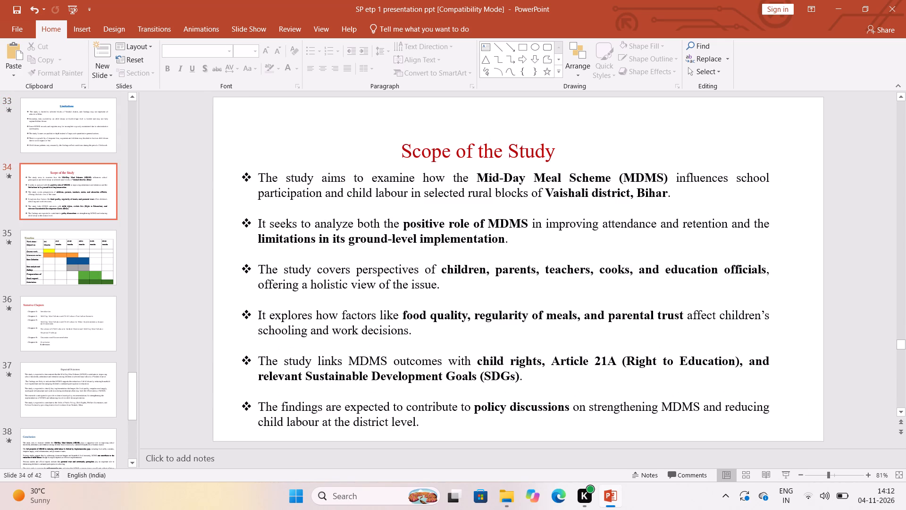
pyautogui.scroll(2, 485, 167)
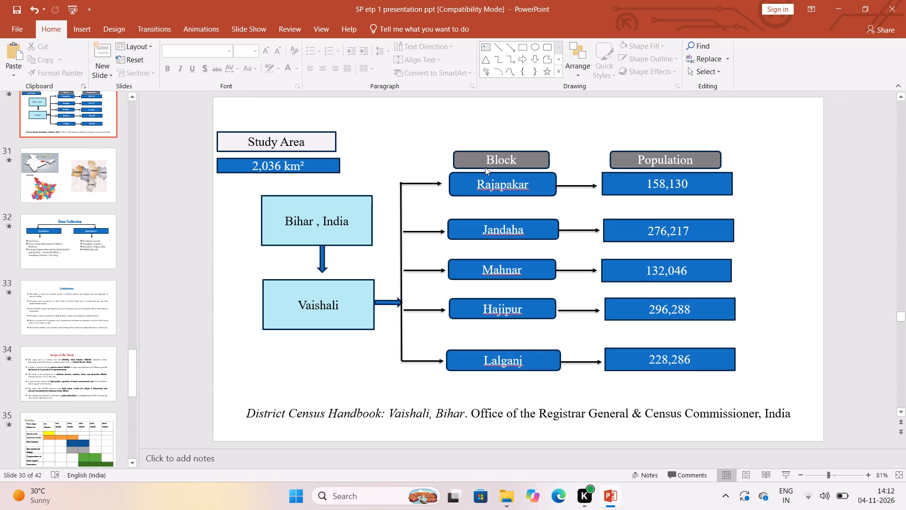
pyautogui.scroll(1, 485, 167)
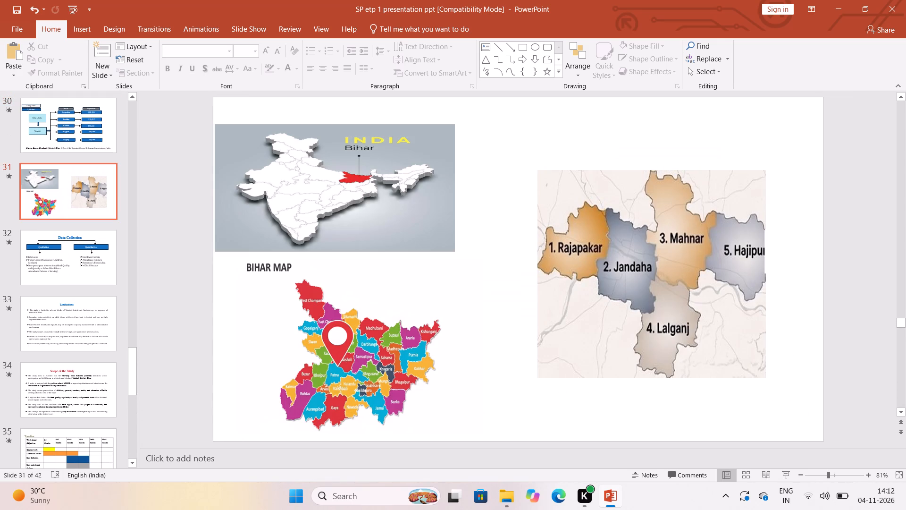
pyautogui.scroll(1, 485, 167)
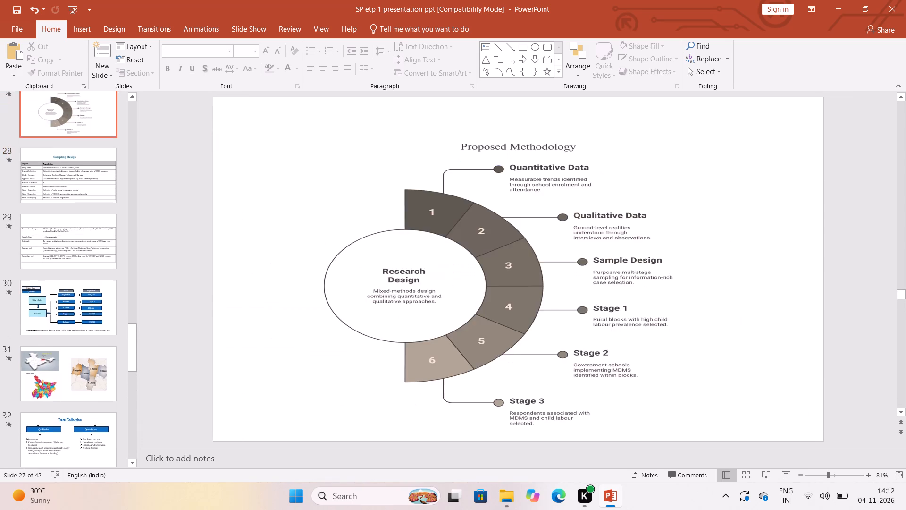
pyautogui.scroll(2, 485, 167)
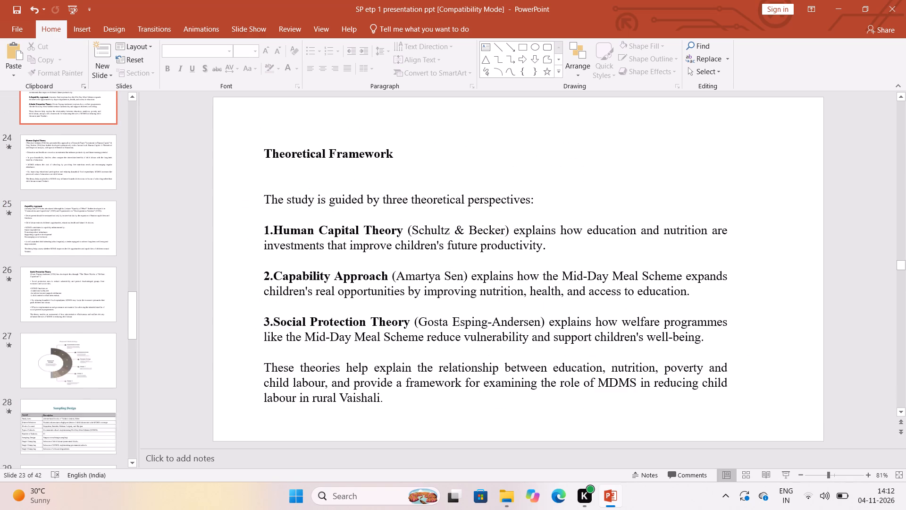
pyautogui.scroll(2, 485, 167)
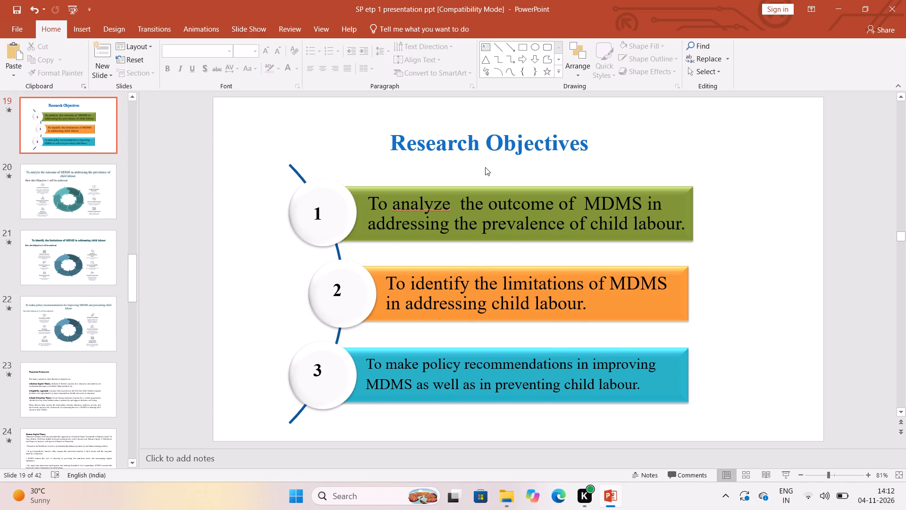
pyautogui.scroll(3, 485, 167)
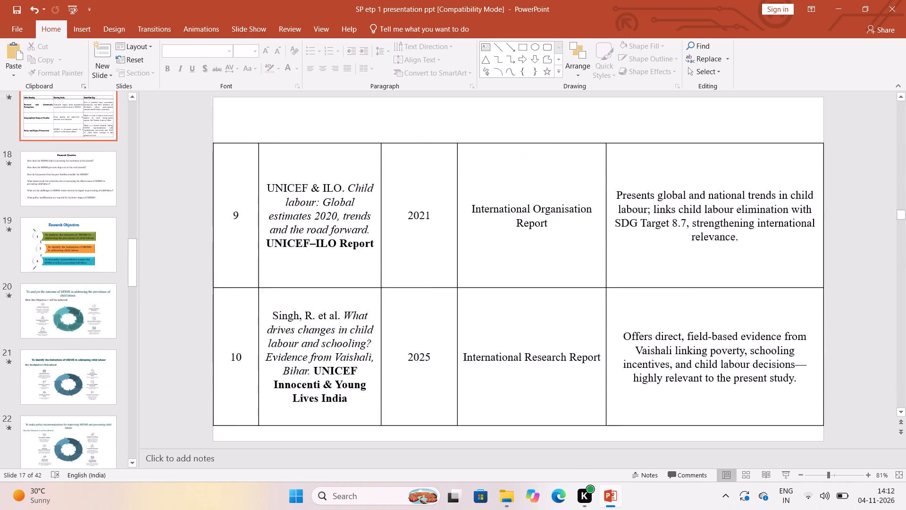
pyautogui.scroll(6, 485, 167)
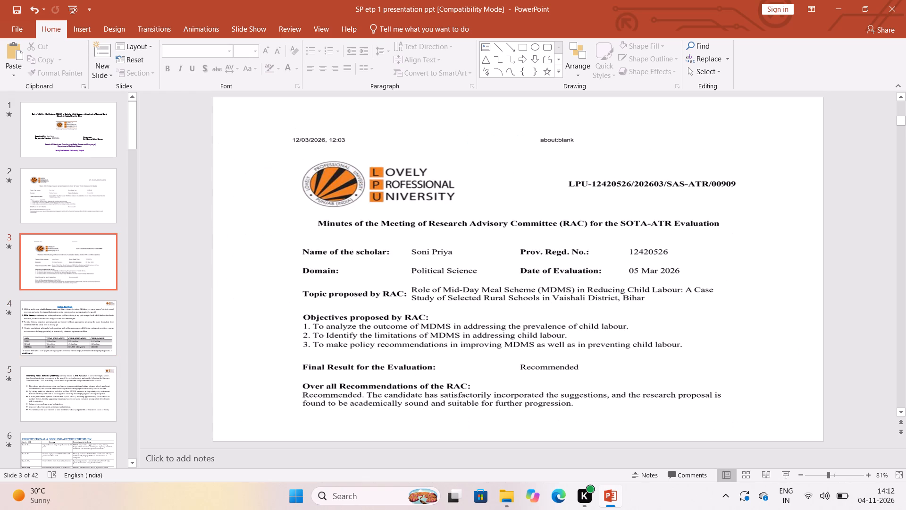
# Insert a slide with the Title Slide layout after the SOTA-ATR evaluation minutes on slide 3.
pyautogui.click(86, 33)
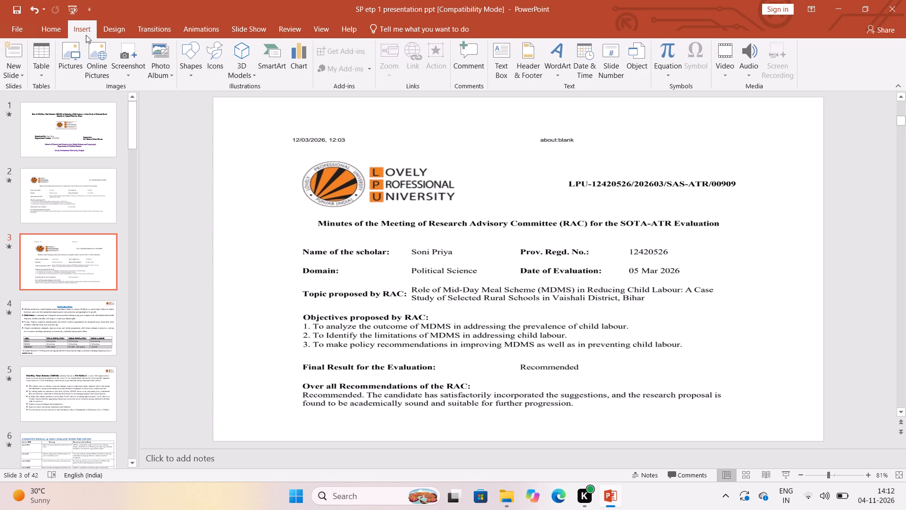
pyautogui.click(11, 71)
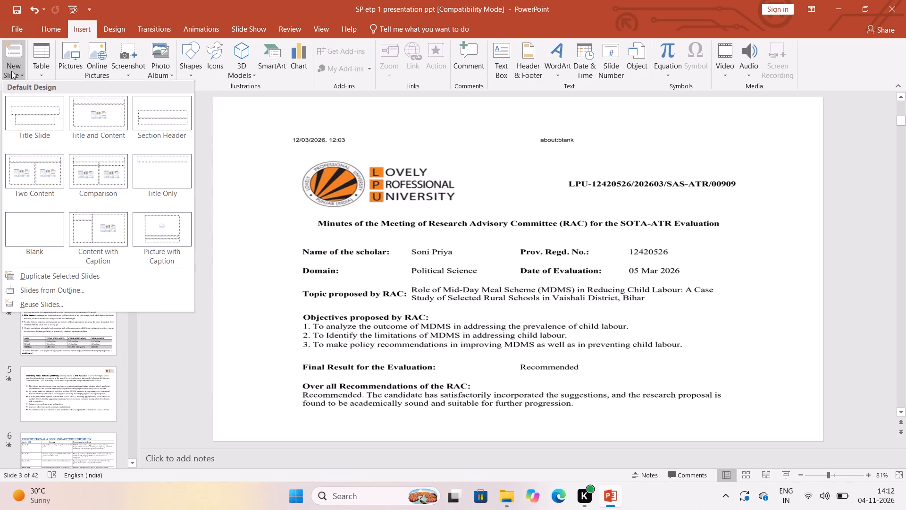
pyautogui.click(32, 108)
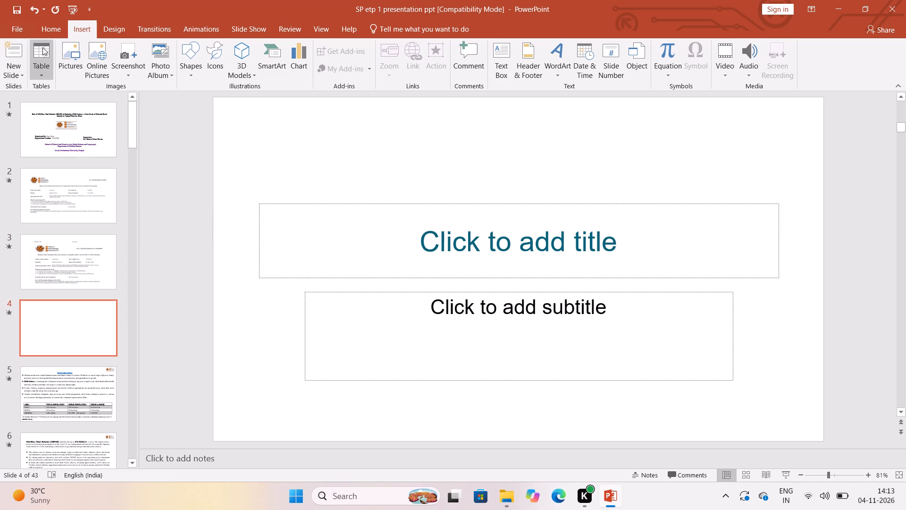
# Insert a slide with the Blank layout between the SOTA-ATR evaluation minutes and the Introduction.
pyautogui.click(5, 75)
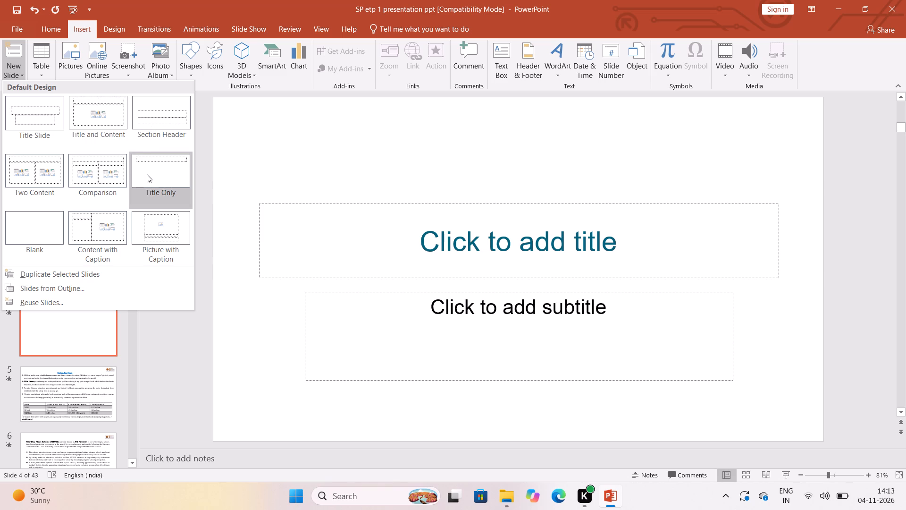
pyautogui.click(42, 233)
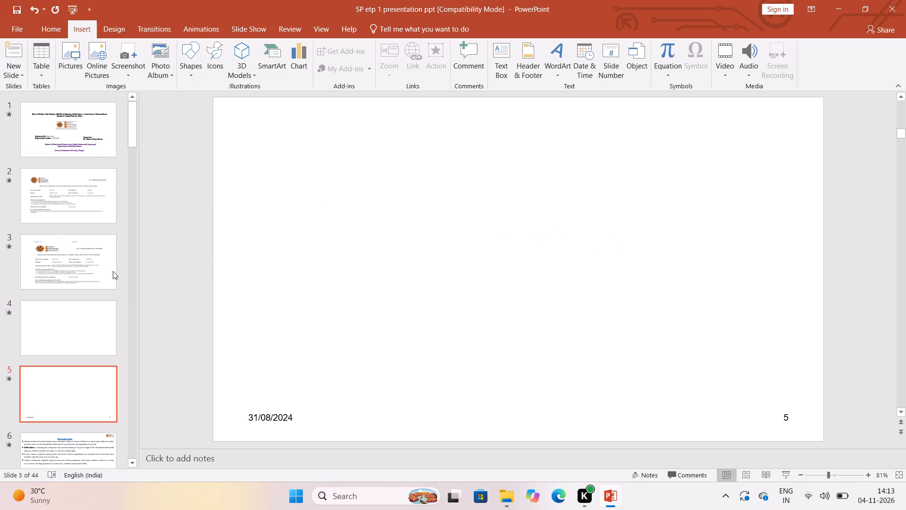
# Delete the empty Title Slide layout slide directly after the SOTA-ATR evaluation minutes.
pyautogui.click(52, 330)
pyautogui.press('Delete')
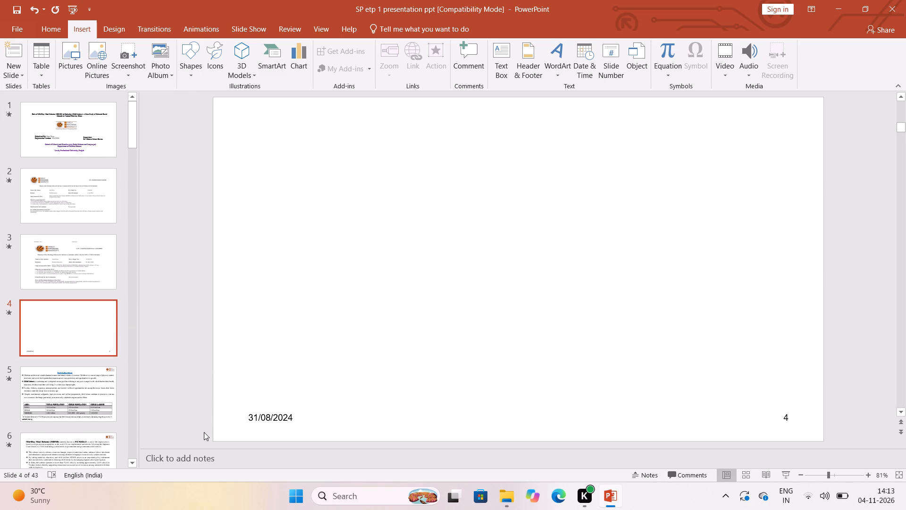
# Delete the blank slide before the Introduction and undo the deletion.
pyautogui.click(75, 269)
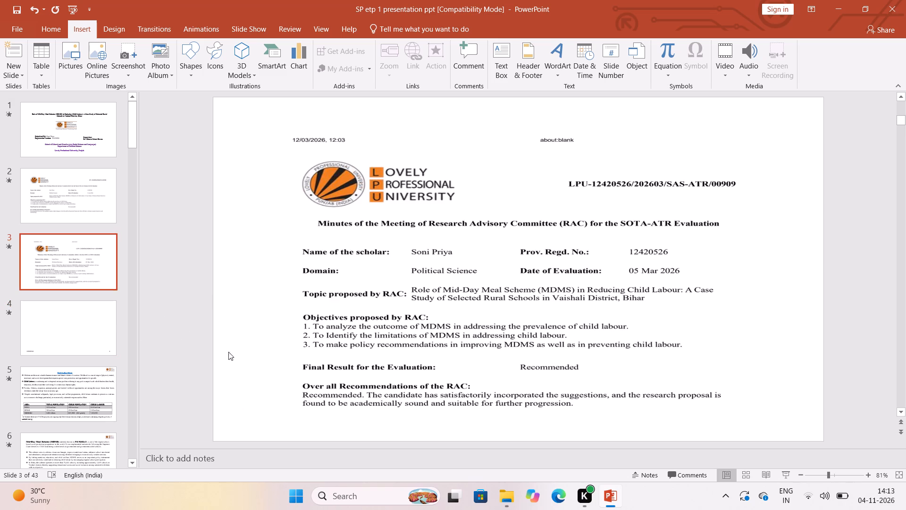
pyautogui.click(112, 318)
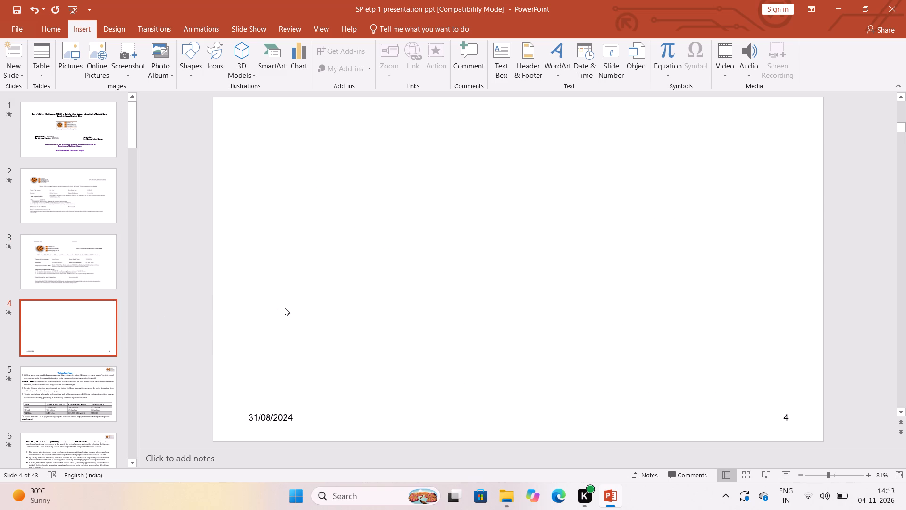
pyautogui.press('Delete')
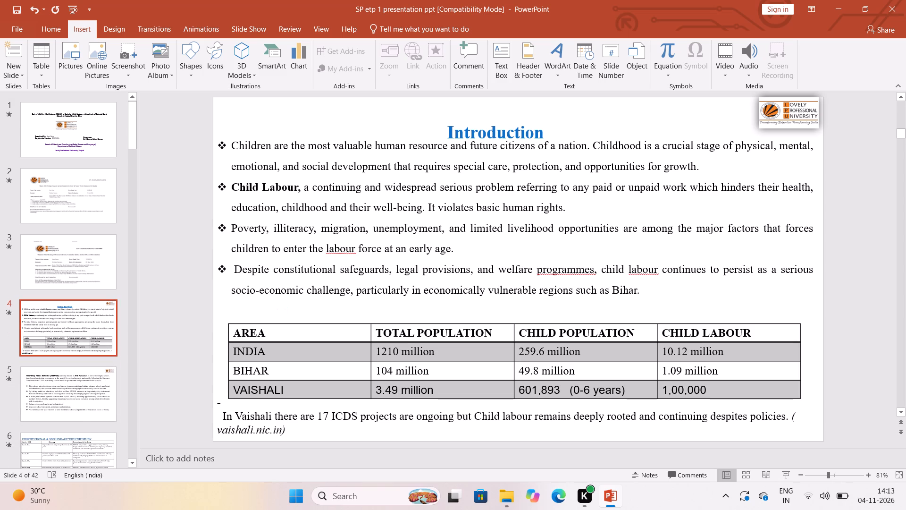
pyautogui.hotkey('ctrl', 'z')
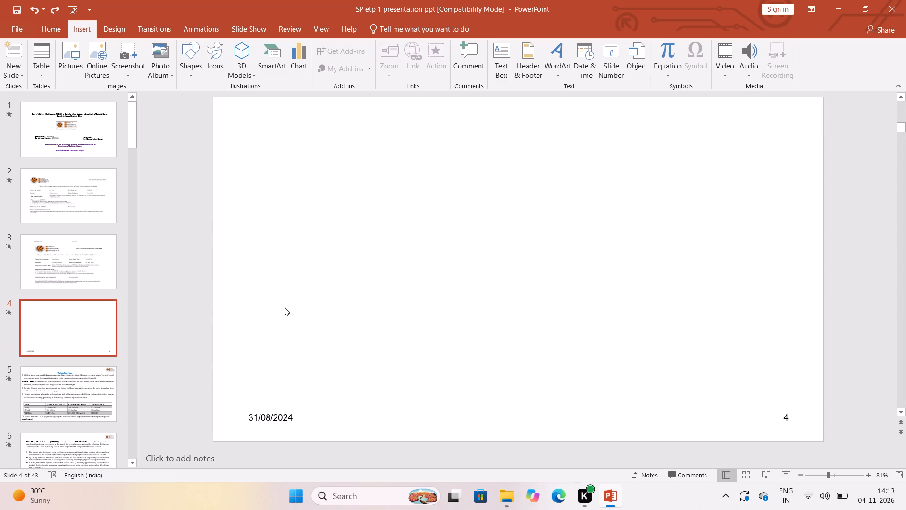
# Clear the date 31/08/2024 from the footer of the blank slide 4.
pyautogui.click(295, 418)
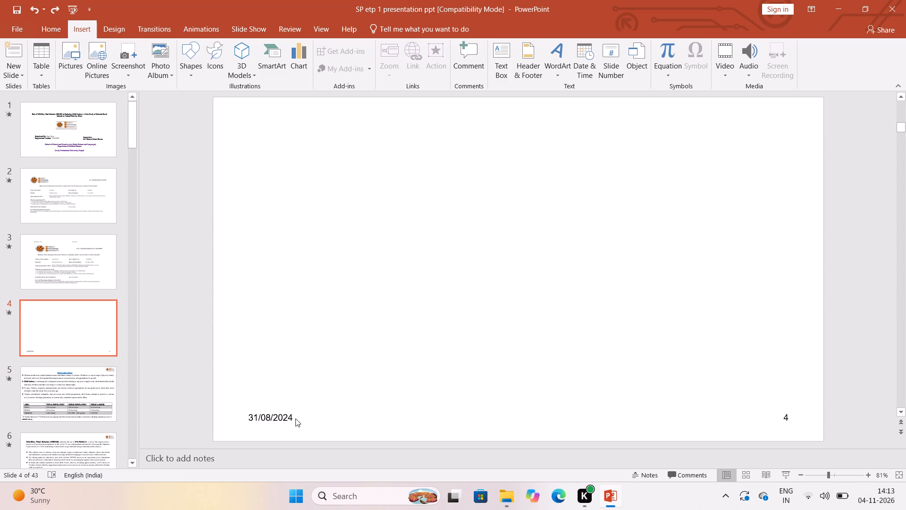
pyautogui.click(292, 414)
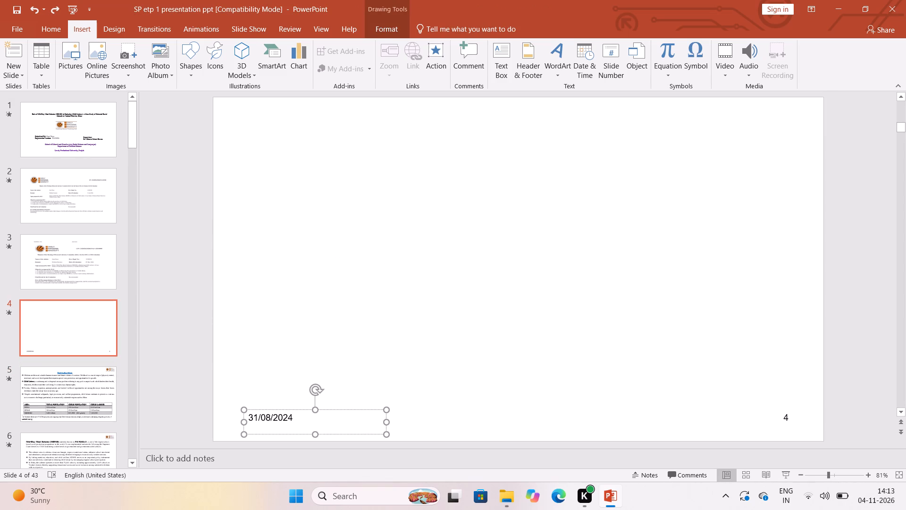
pyautogui.press('BackSpace')
pyautogui.press('BackSpace')
pyautogui.press('BackSpace')
pyautogui.press('BackSpace')
pyautogui.press('BackSpace')
pyautogui.press('BackSpace')
pyautogui.press('BackSpace')
pyautogui.press('BackSpace')
pyautogui.press('BackSpace')
pyautogui.press('BackSpace')
pyautogui.press('BackSpace')
pyautogui.press('BackSpace')
pyautogui.press('BackSpace')
pyautogui.press('BackSpace')
pyautogui.press('BackSpace')
pyautogui.press('BackSpace')
pyautogui.press('BackSpace')
pyautogui.press('BackSpace')
pyautogui.press('BackSpace')
pyautogui.press('BackSpace')
pyautogui.press('Delete')
# Clear the slide number on the blank slide 4 and remove its placeholder box.
pyautogui.click(802, 418)
pyautogui.click(787, 415)
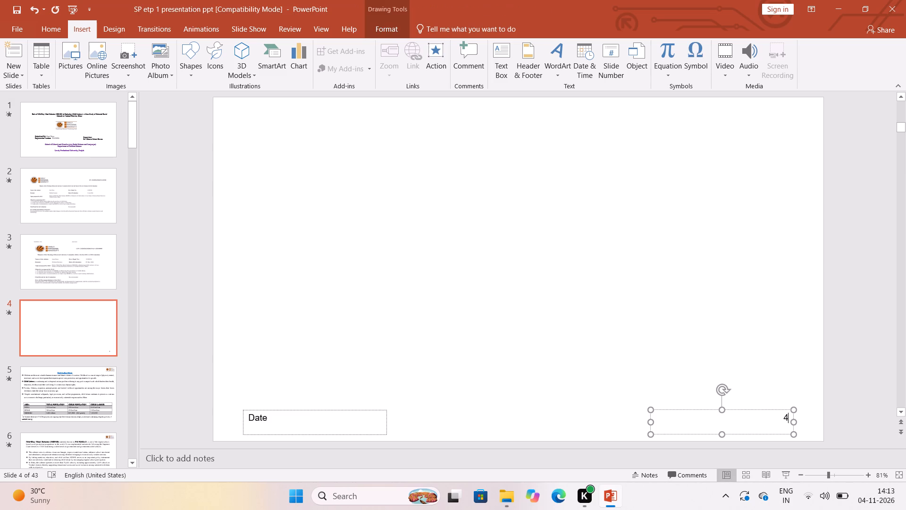
pyautogui.press('BackSpace')
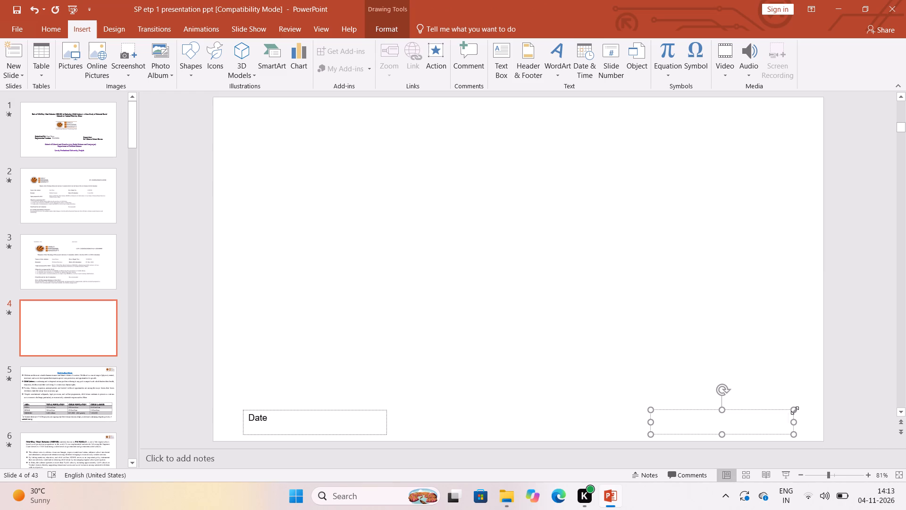
pyautogui.hotkey('ctrl', 'x')
pyautogui.click(793, 410)
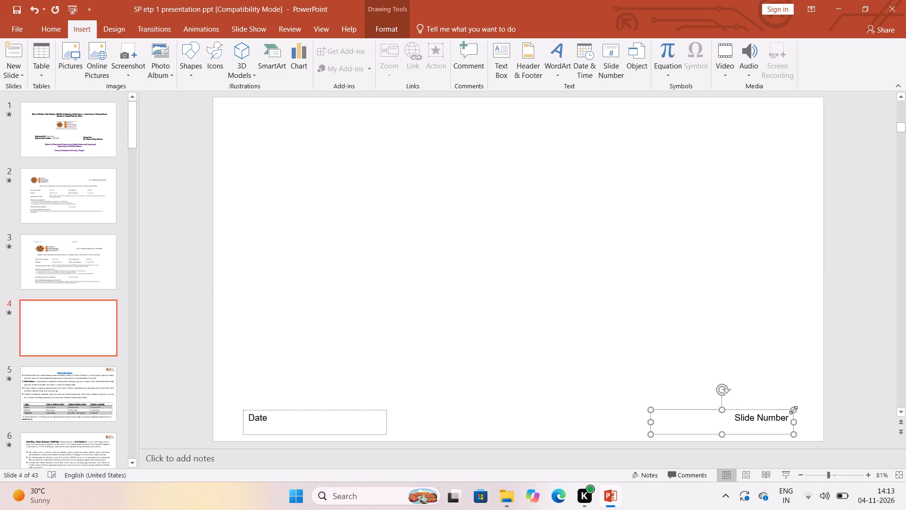
pyautogui.hotkey('ctrl', 'x')
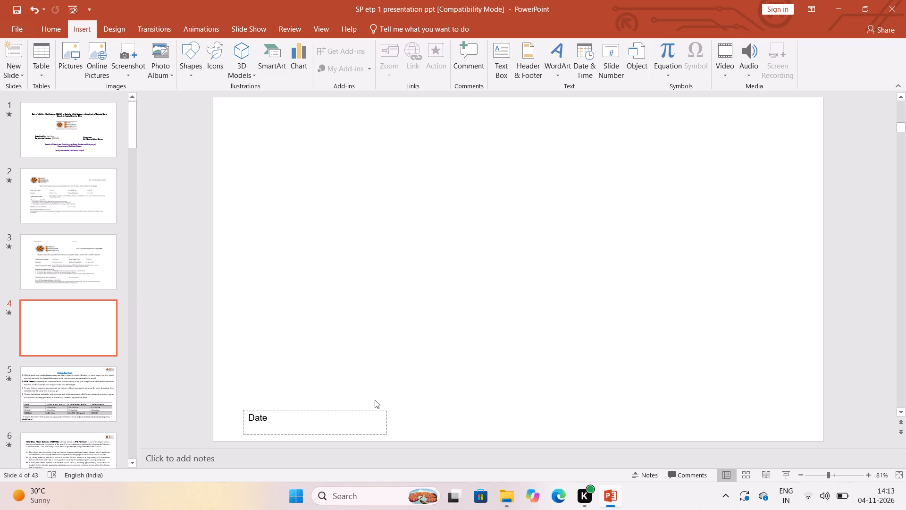
# Remove the empty Date placeholder box from the bottom of the blank slide 4.
pyautogui.click(383, 414)
pyautogui.click(387, 409)
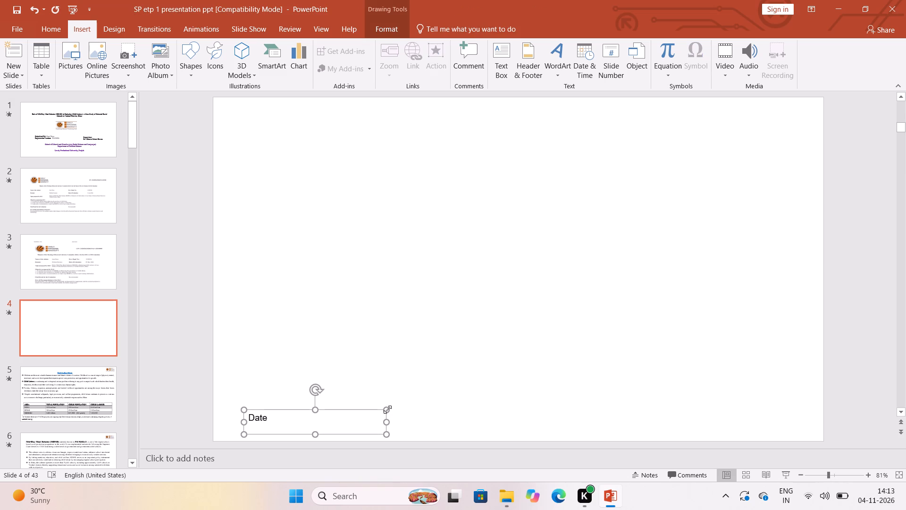
pyautogui.hotkey('ctrl', 'x')
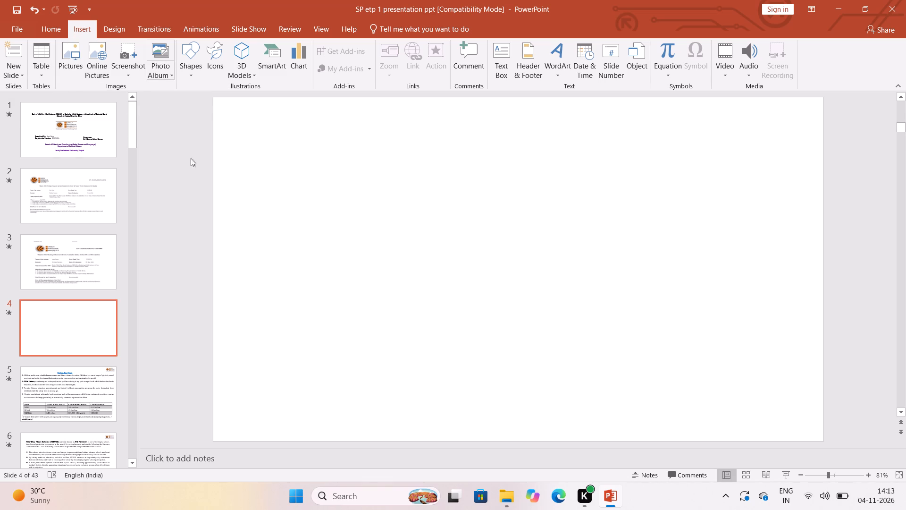
pyautogui.doubleClick(432, 364)
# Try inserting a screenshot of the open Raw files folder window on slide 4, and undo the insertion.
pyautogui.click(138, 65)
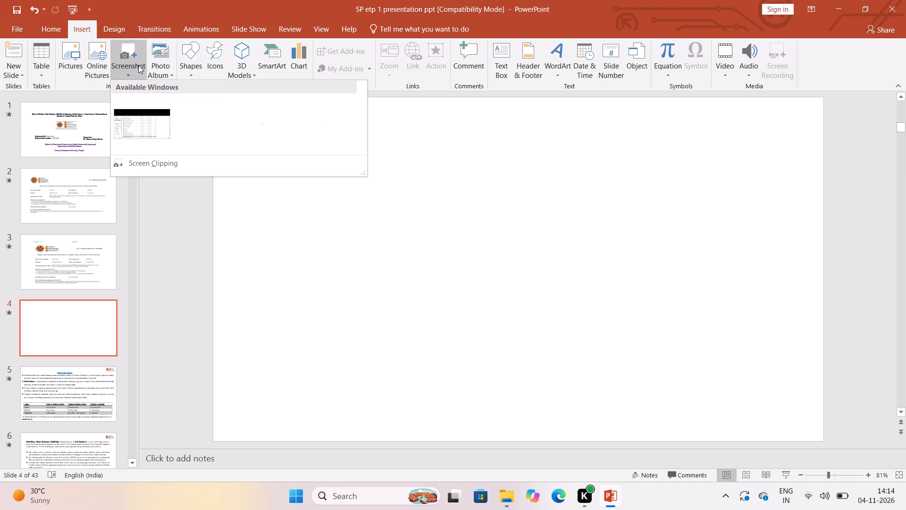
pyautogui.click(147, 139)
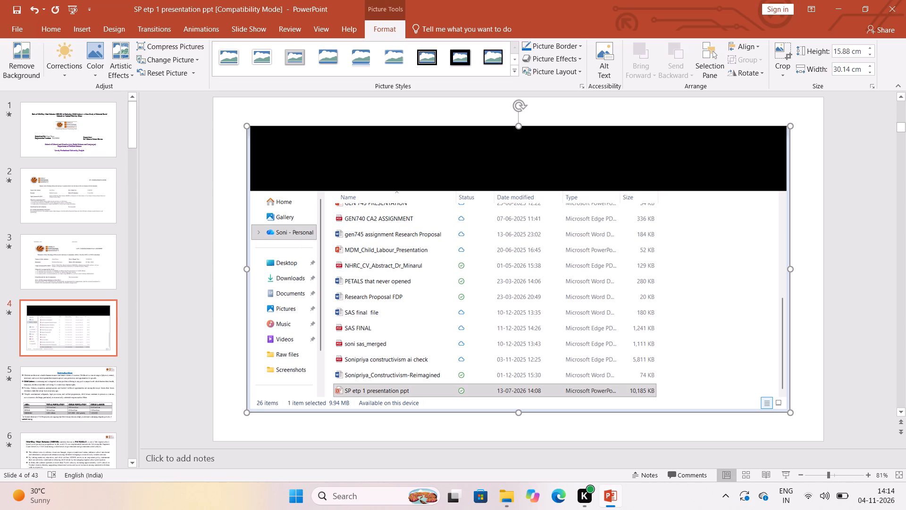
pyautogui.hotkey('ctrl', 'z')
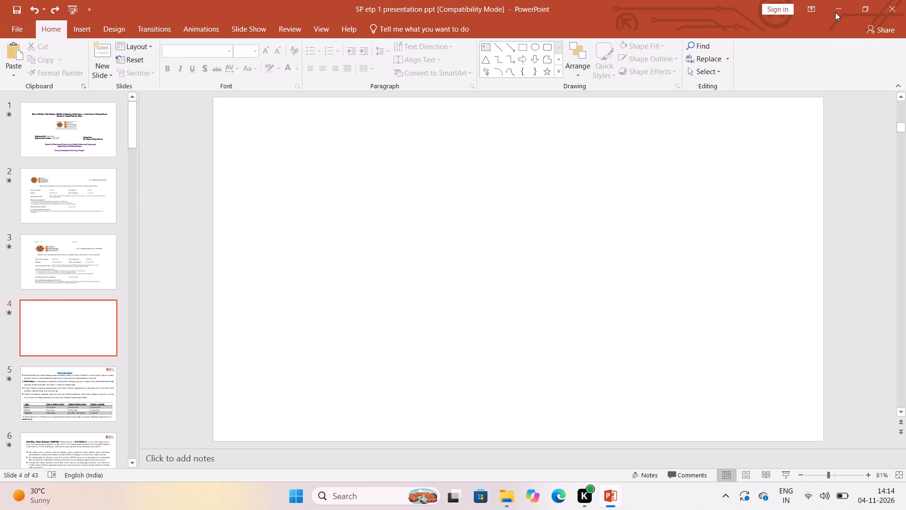
# Minimize the presentation window to get to the Raw files folder and desktop behind it.
pyautogui.click(835, 12)
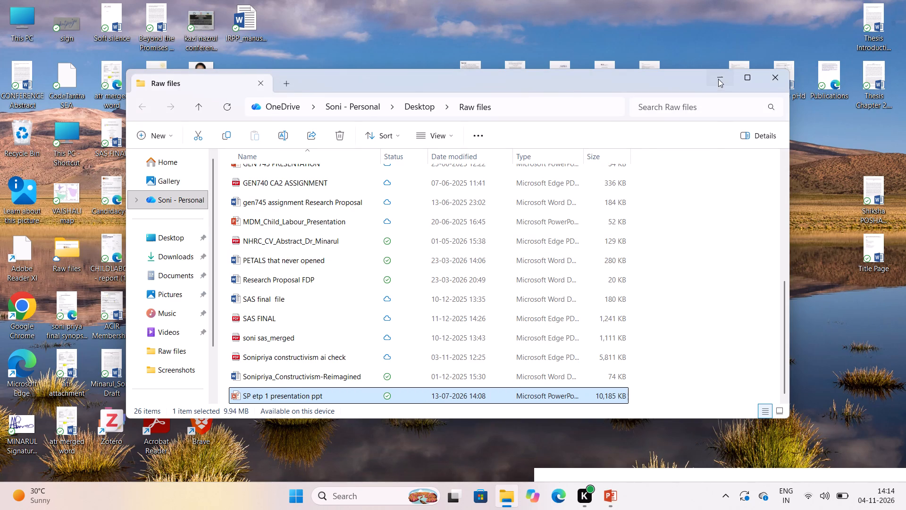
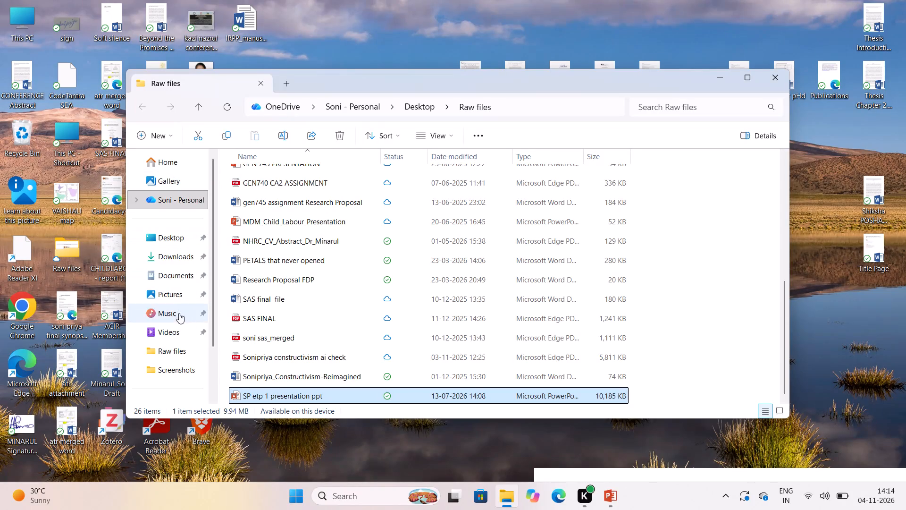
# Open the Screenshots folder in File Explorer.
pyautogui.scroll(-1, 166, 325)
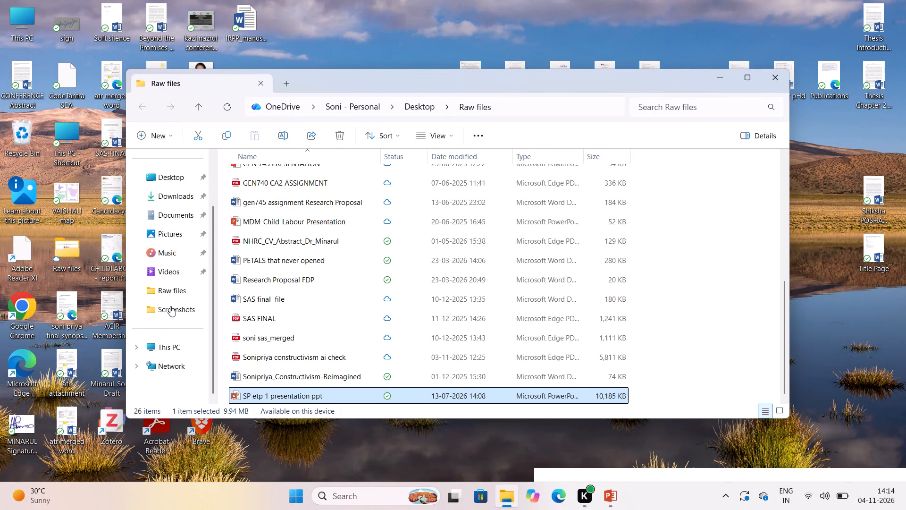
pyautogui.click(170, 306)
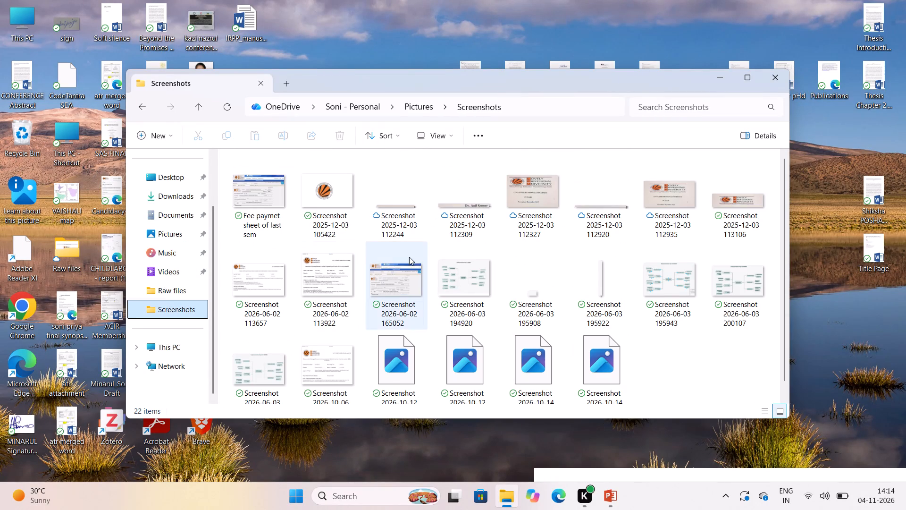
# Look through the saved screenshots one by one, starting from the last semester's fee payment sheet, examining the receipts and RAC meeting minutes.
pyautogui.doubleClick(258, 191)
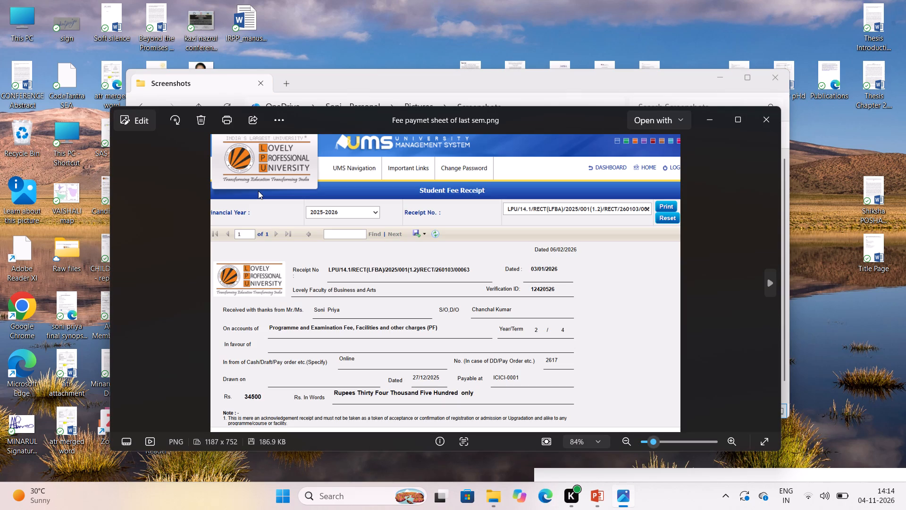
pyautogui.press('0')
pyautogui.press('Right')
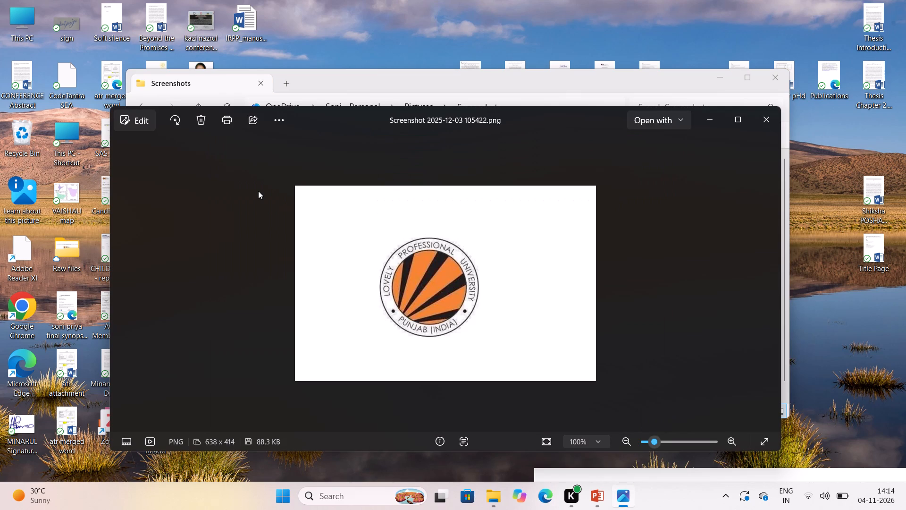
pyautogui.press('Right')
pyautogui.press('Right')
pyautogui.press('Right')
pyautogui.press('Right')
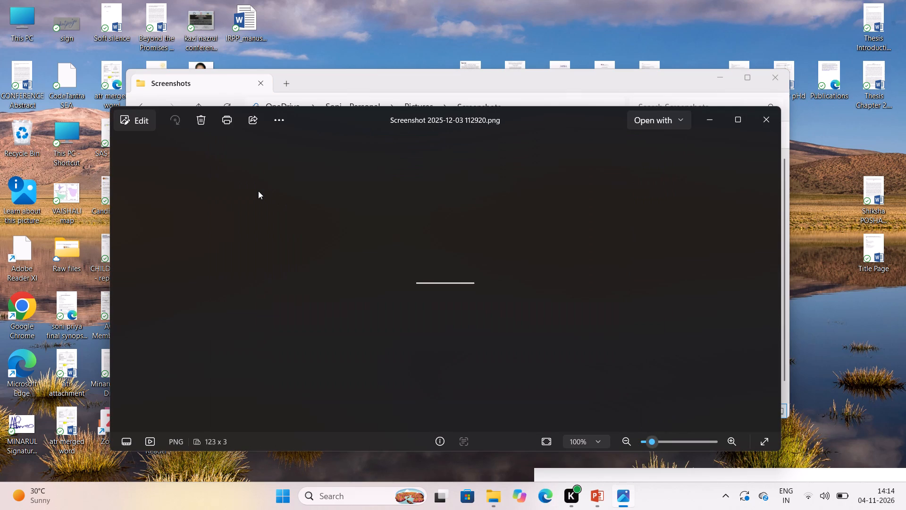
pyautogui.press('Right')
pyautogui.press('Right')
pyautogui.press('Right')
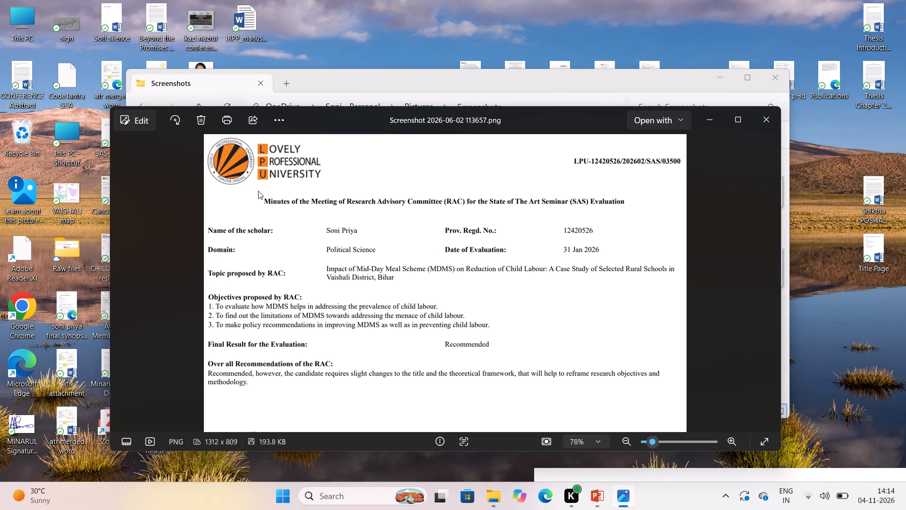
pyautogui.press('Right')
pyautogui.press('Left')
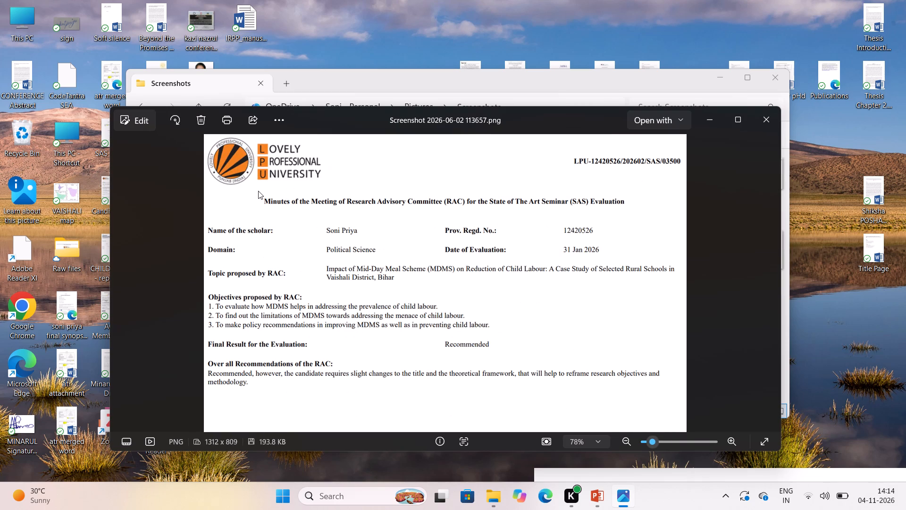
pyautogui.press('Left')
pyautogui.press('Right')
pyautogui.press('Right')
pyautogui.press('Right')
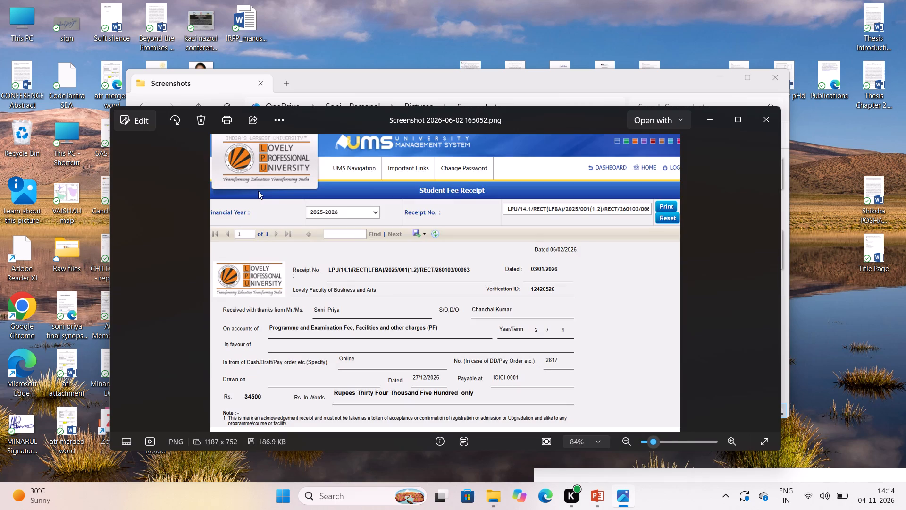
pyautogui.press('Right')
pyautogui.press('Right')
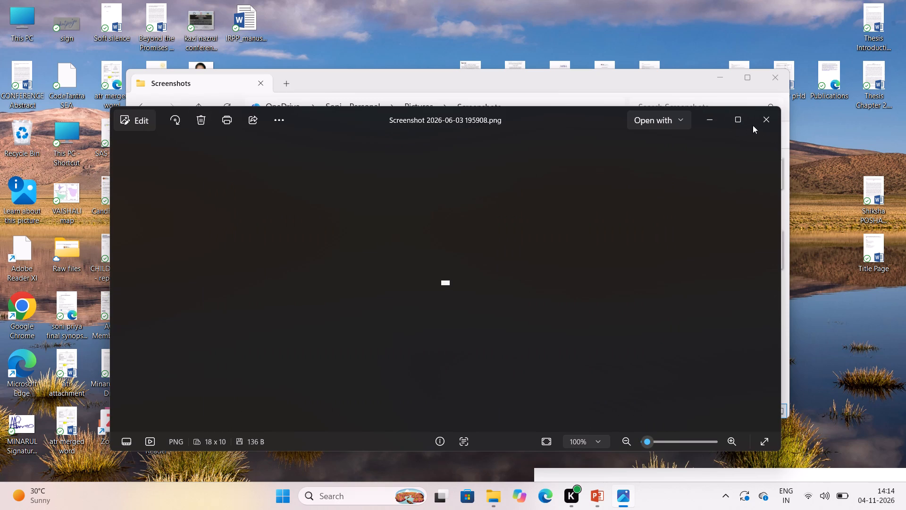
pyautogui.click(767, 123)
pyautogui.scroll(-2, 440, 276)
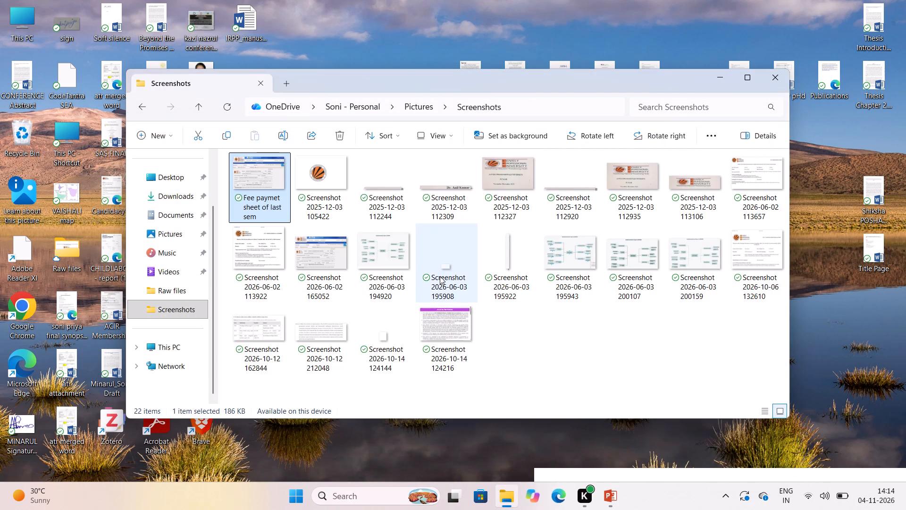
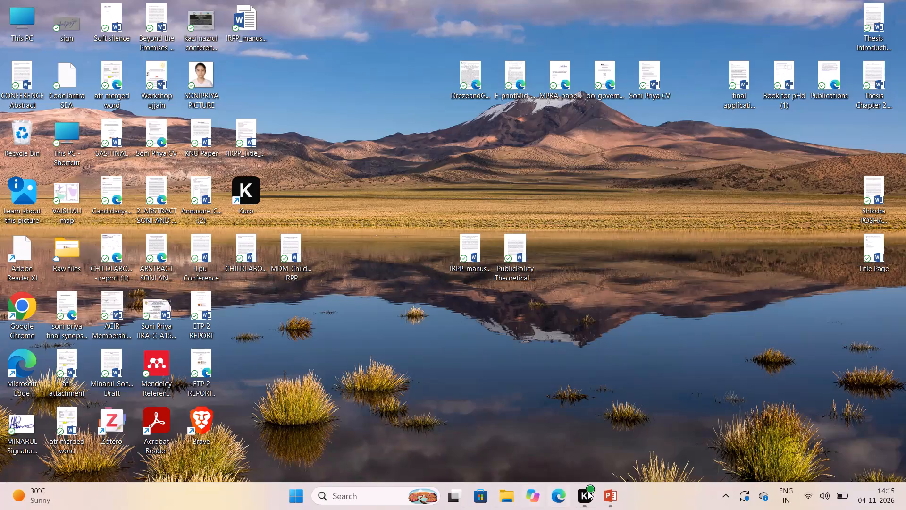
# Pin the Brave browser's desktop shortcut to Start.
pyautogui.rightClick(199, 424)
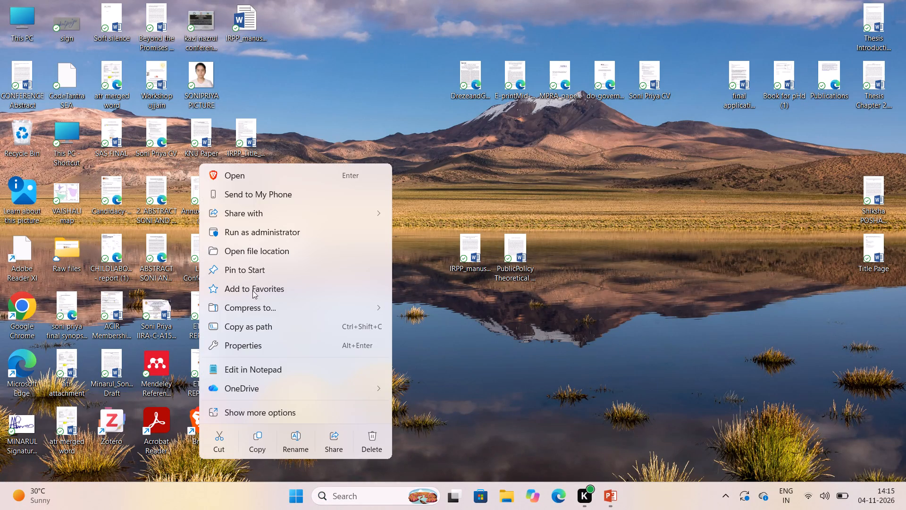
pyautogui.click(284, 270)
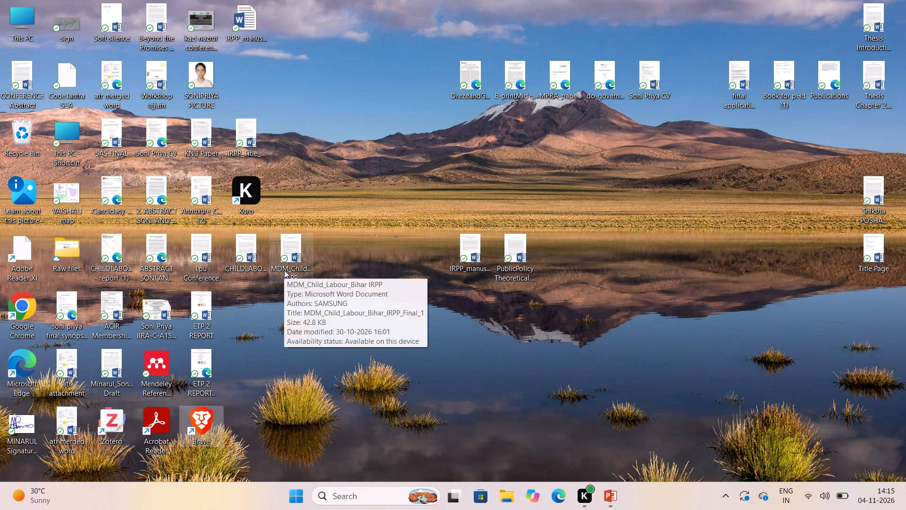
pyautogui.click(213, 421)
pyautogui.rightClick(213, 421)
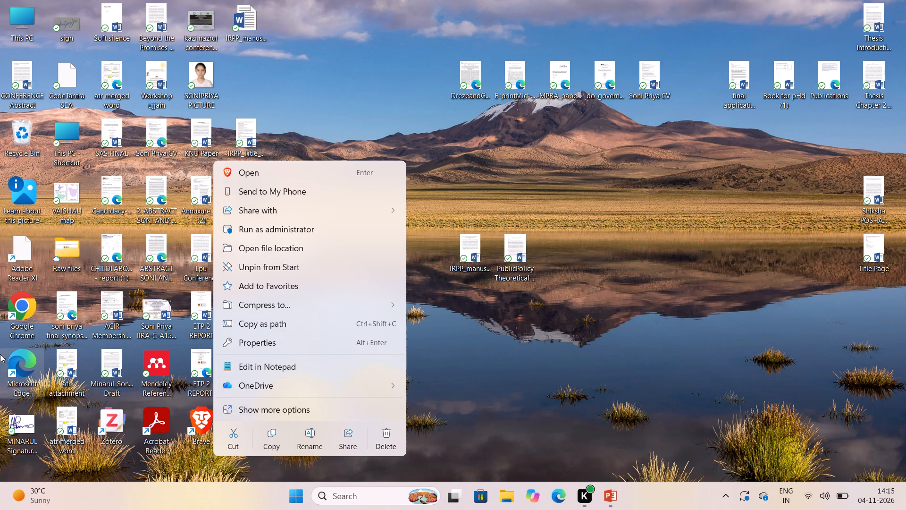
# Open the Google Chrome browser from its desktop shortcut.
pyautogui.doubleClick(17, 311)
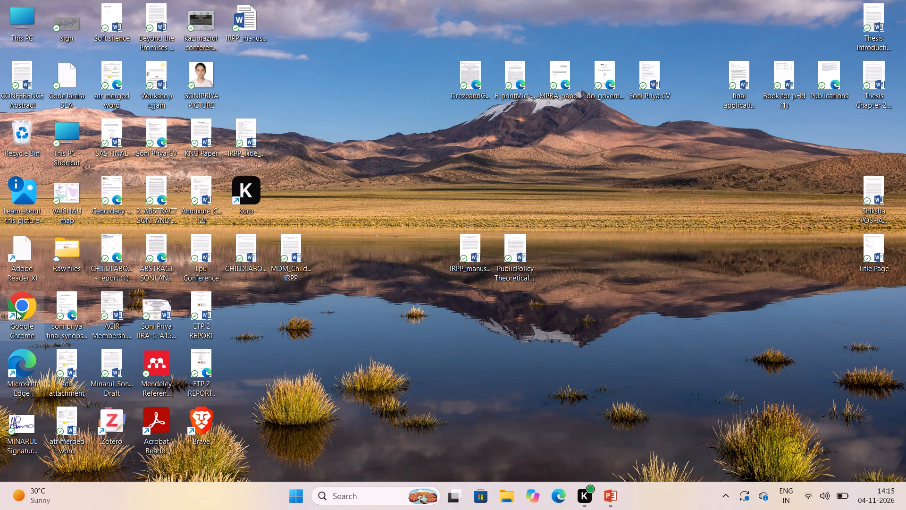
pyautogui.moveTo(17, 311); pyautogui.dragTo(121, 328)
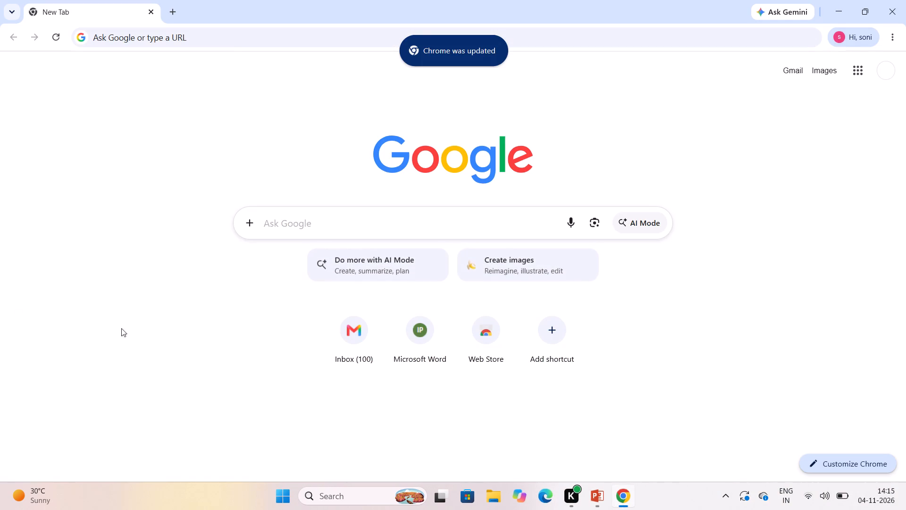
pyautogui.moveTo(121, 328); pyautogui.dragTo(166, 234)
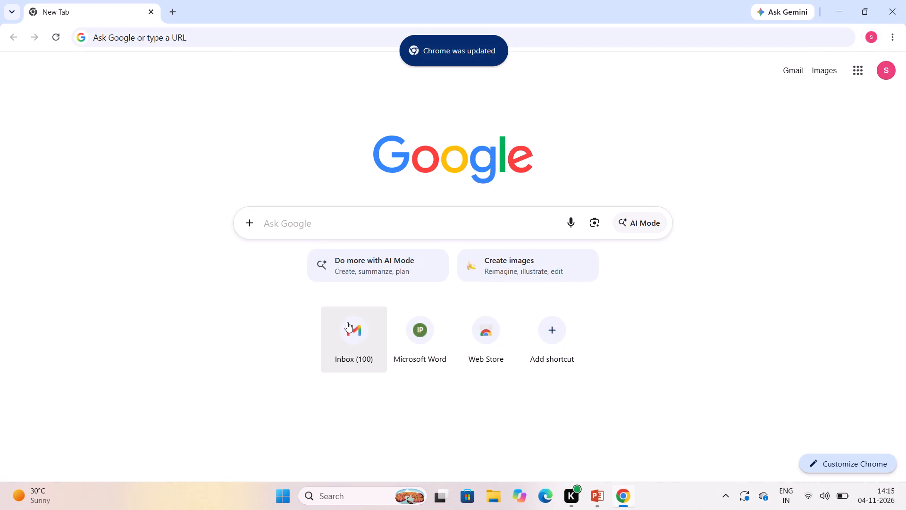
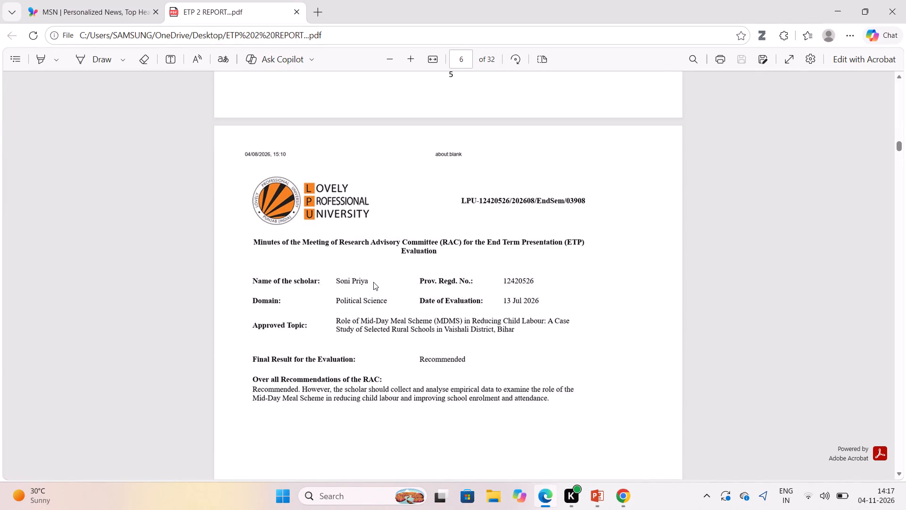
# Examine the RAC end term presentation minutes on page 6 of the ETP 2 report PDF and the start of Chapter 1.
pyautogui.scroll(-4, 373, 282)
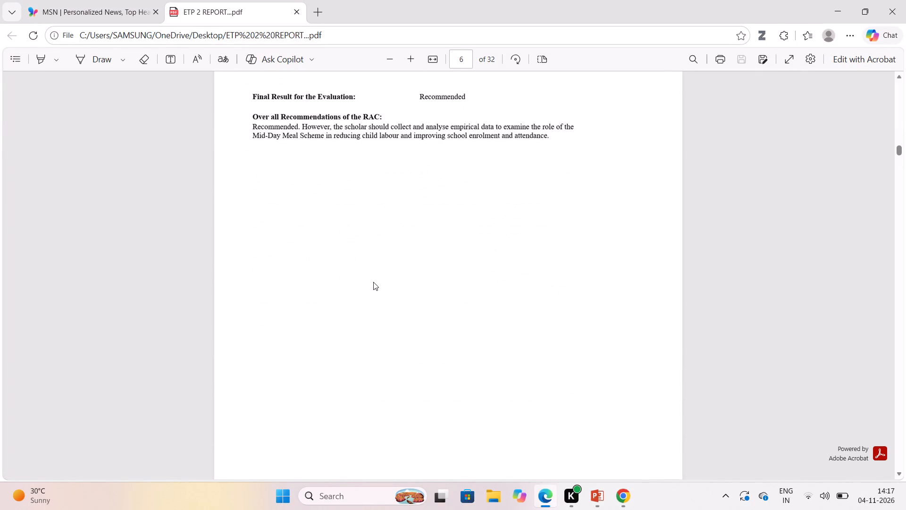
pyautogui.scroll(-3, 373, 282)
pyautogui.scroll(3, 373, 282)
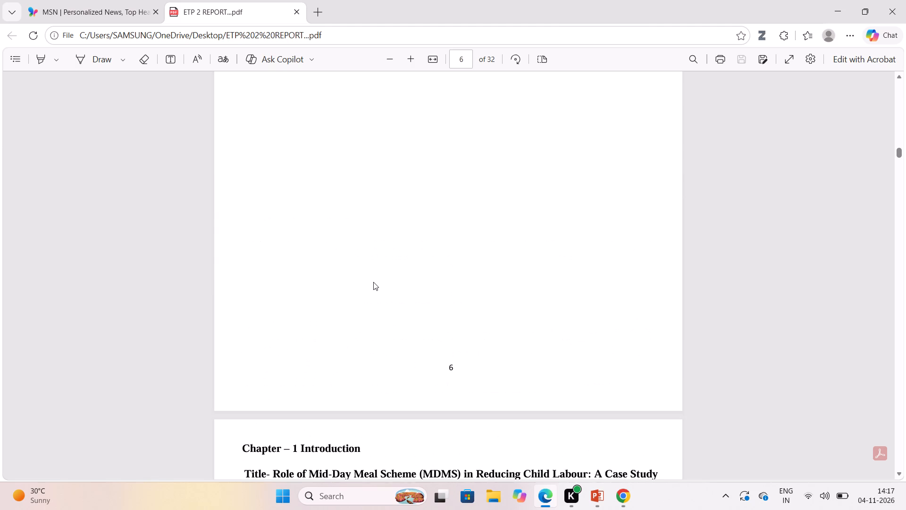
pyautogui.scroll(4, 373, 282)
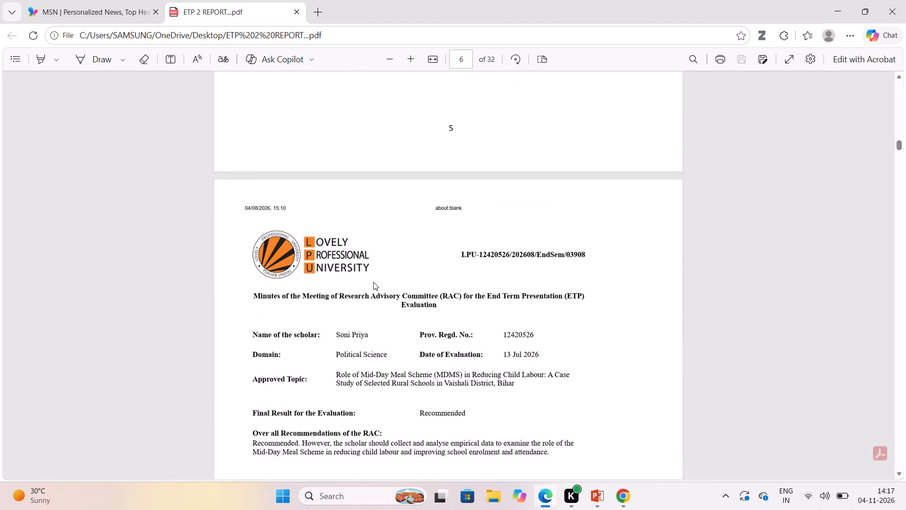
pyautogui.scroll(-1, 373, 282)
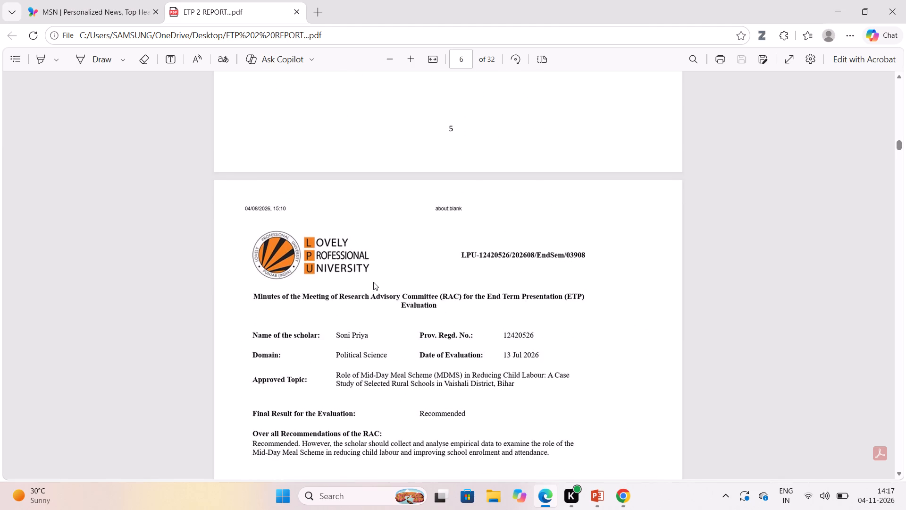
pyautogui.scroll(-1, 373, 282)
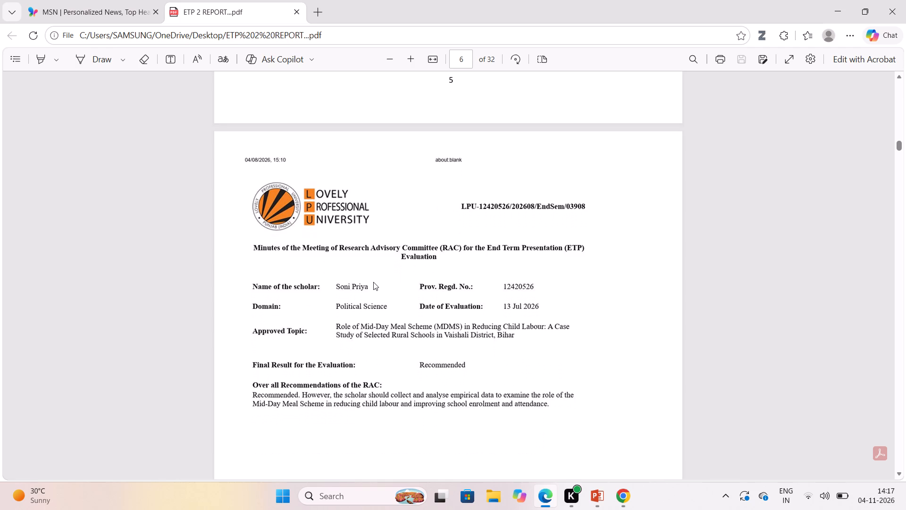
# Open Windows Search while the RAC minutes page is in view.
pyautogui.press('super+s')
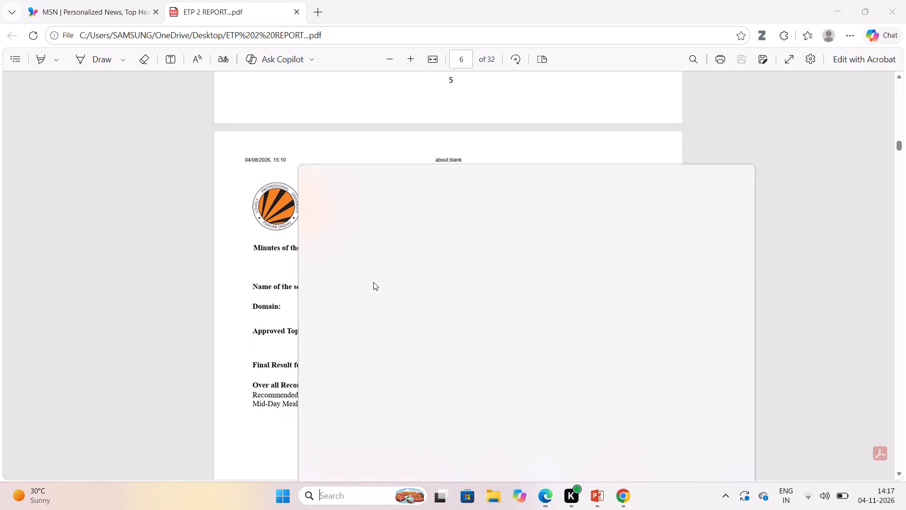
# Capture a screenshot of the RAC End Term Presentation evaluation minutes on page 6 of the ETP 2 report PDF, from header through recommendations.
pyautogui.click(233, 326)
pyautogui.scroll(-2, 230, 325)
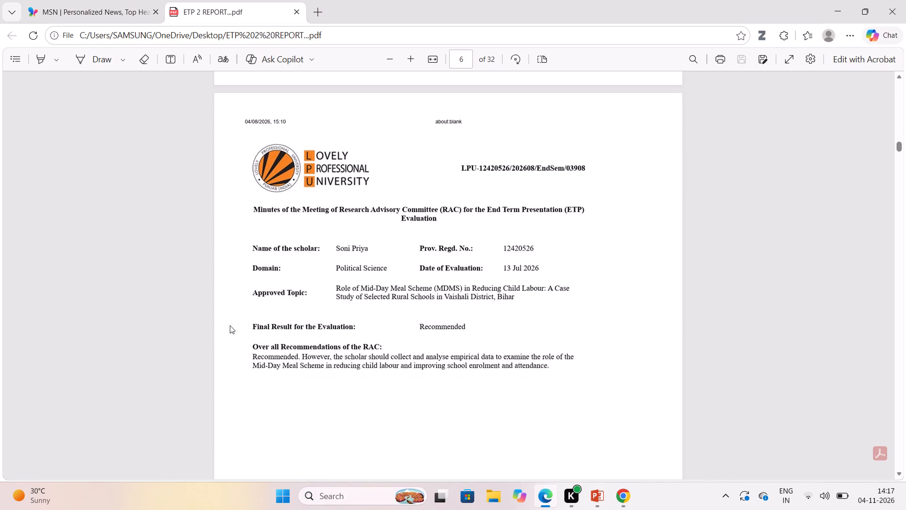
pyautogui.scroll(-1, 230, 325)
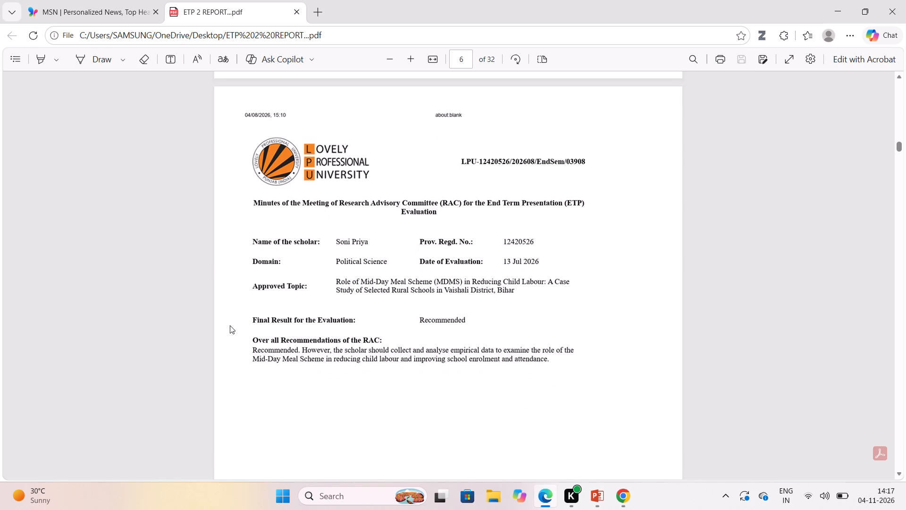
pyautogui.scroll(-1, 230, 325)
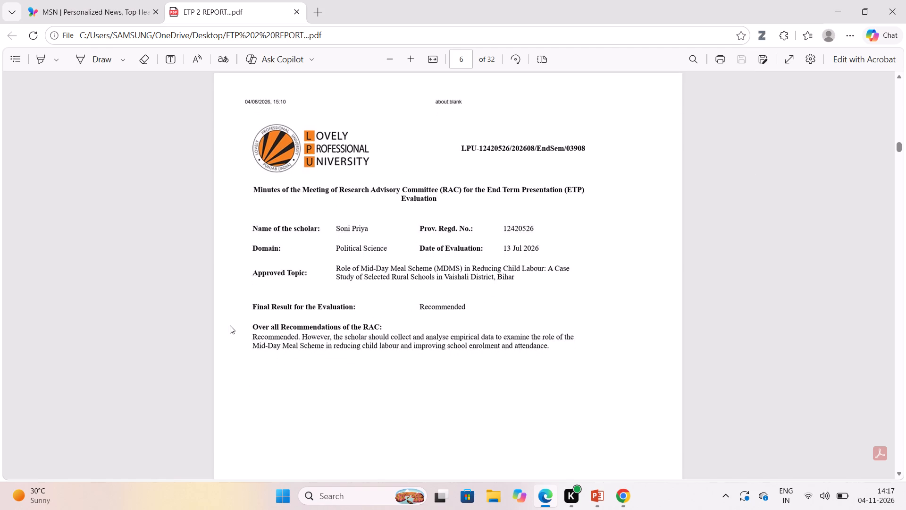
pyautogui.scroll(-2, 230, 325)
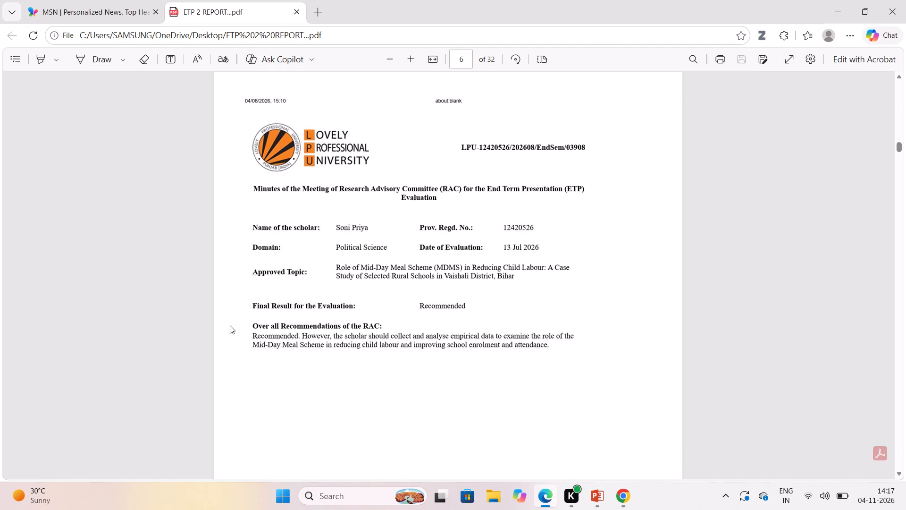
pyautogui.press('shift+super+s')
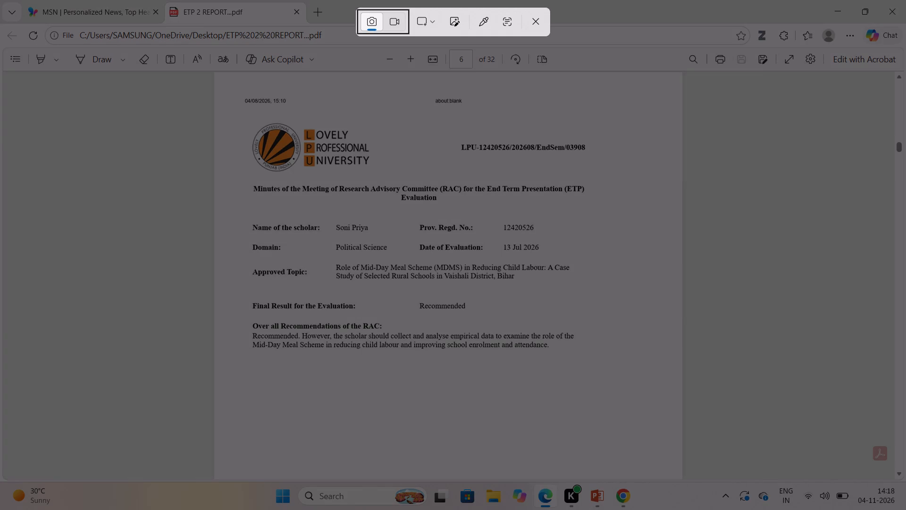
pyautogui.moveTo(215, 75); pyautogui.dragTo(476, 322)
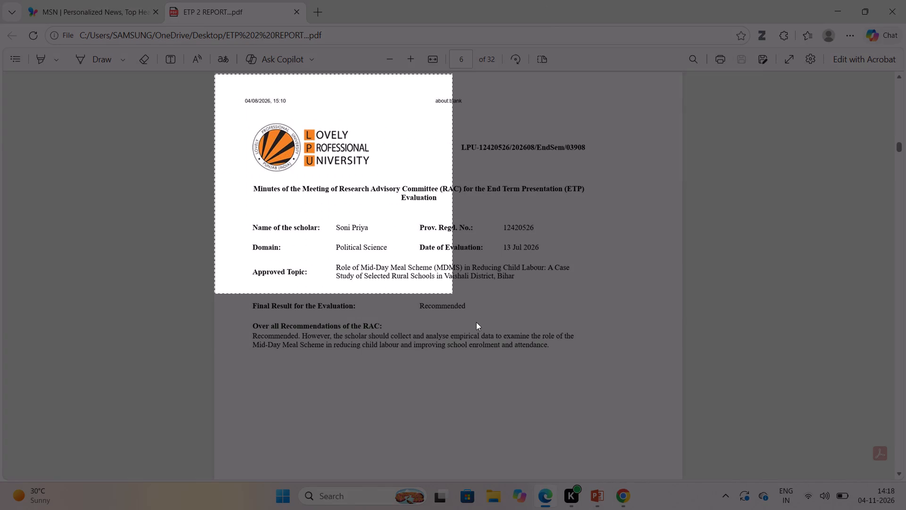
pyautogui.moveTo(476, 322); pyautogui.dragTo(675, 395)
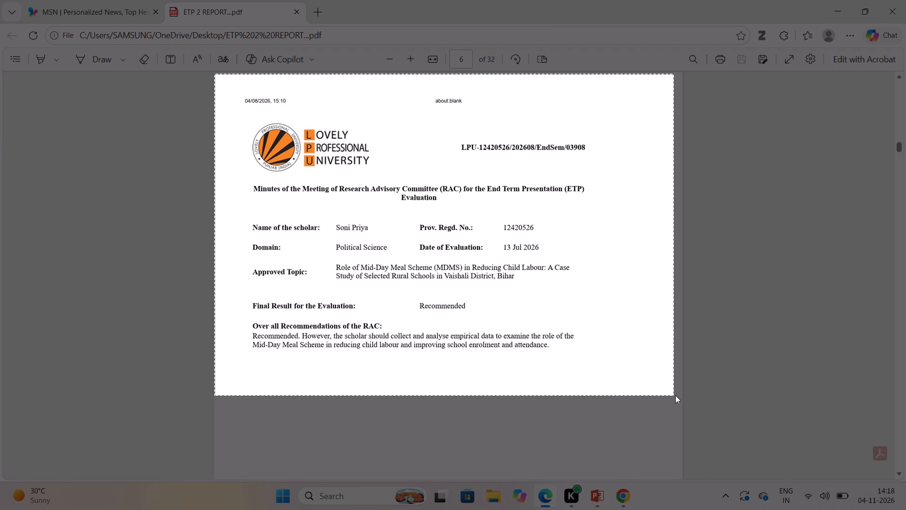
pyautogui.moveTo(675, 395); pyautogui.dragTo(679, 388)
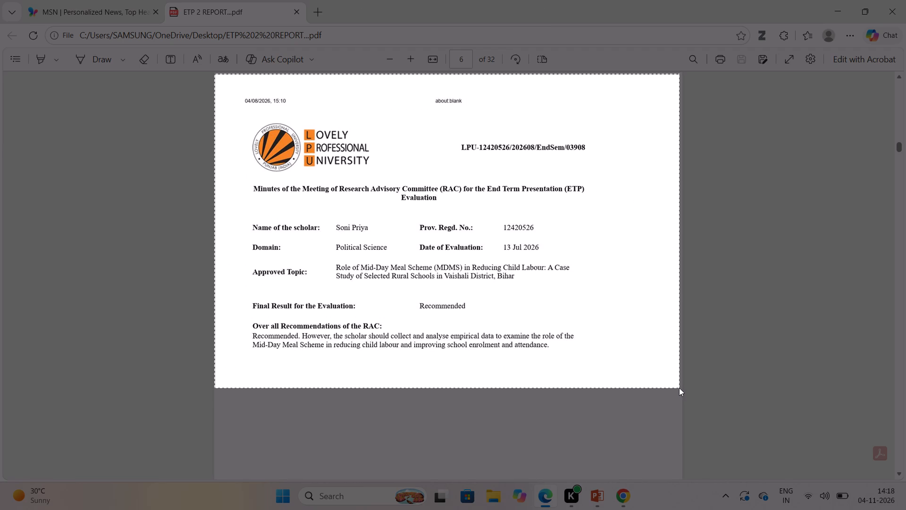
pyautogui.moveTo(679, 388); pyautogui.dragTo(680, 387)
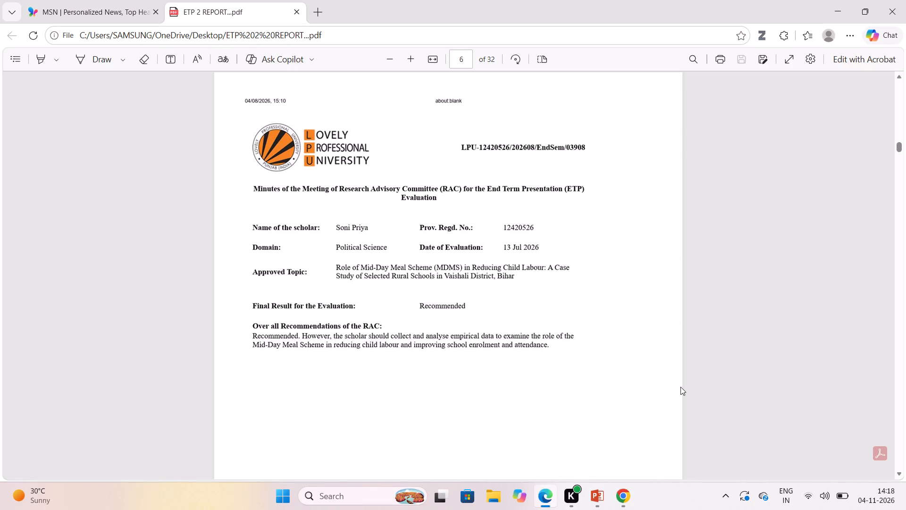
# Switch to the PowerPoint presentation and paste the captured RAC minutes image onto the blank slide 4.
pyautogui.click(600, 500)
pyautogui.moveTo(600, 500); pyautogui.dragTo(471, 263)
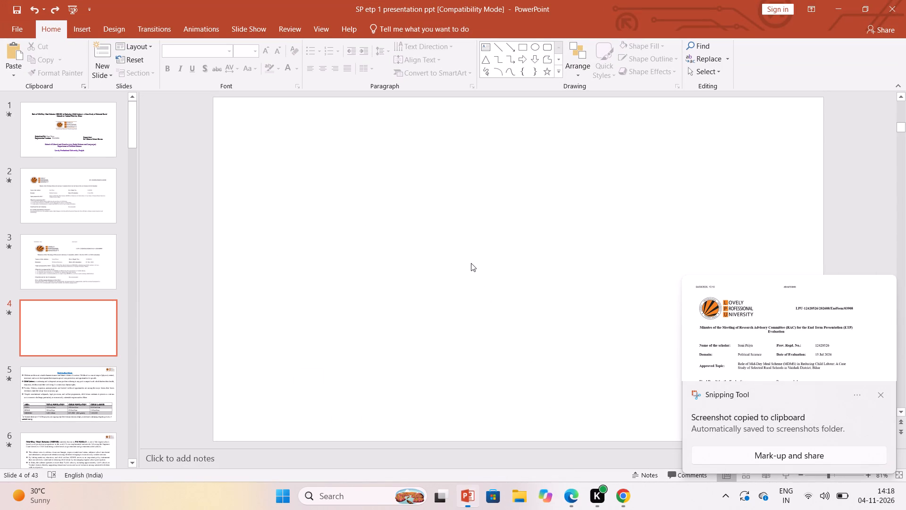
pyautogui.click(471, 263)
pyautogui.hotkey('ctrl', 'v')
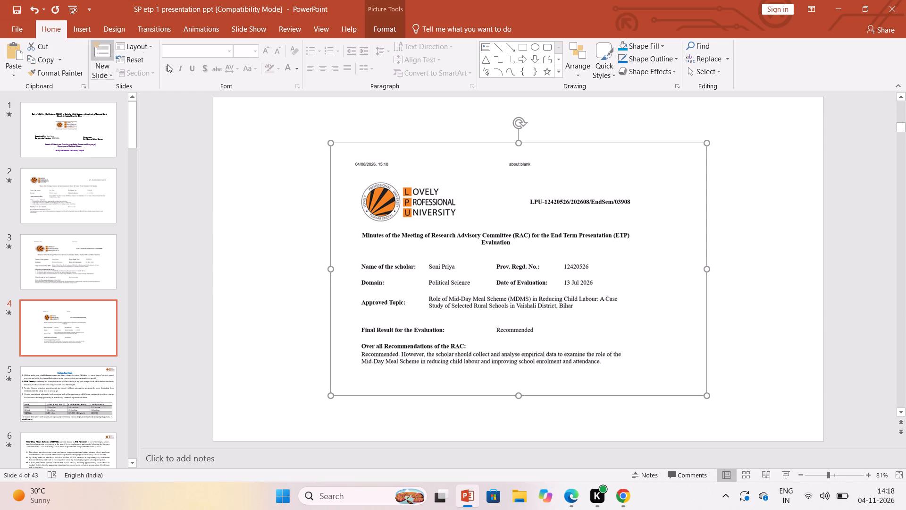
pyautogui.click(240, 160)
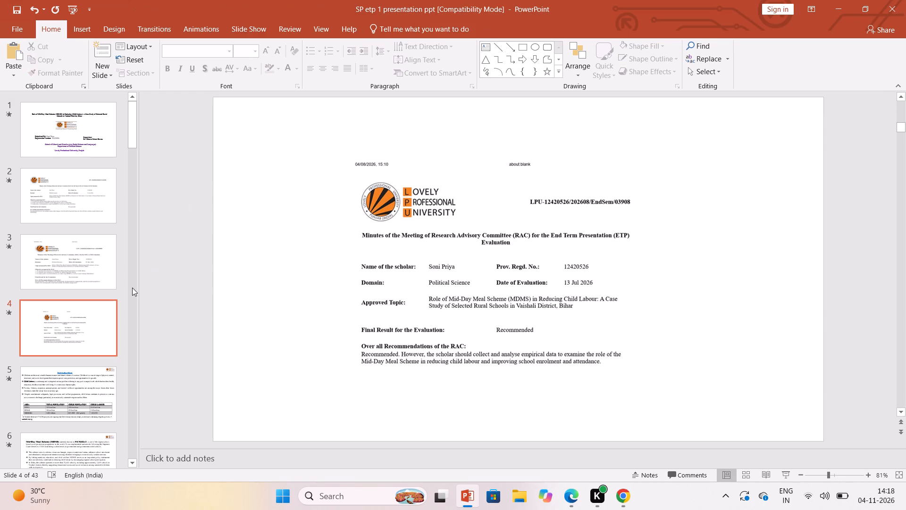
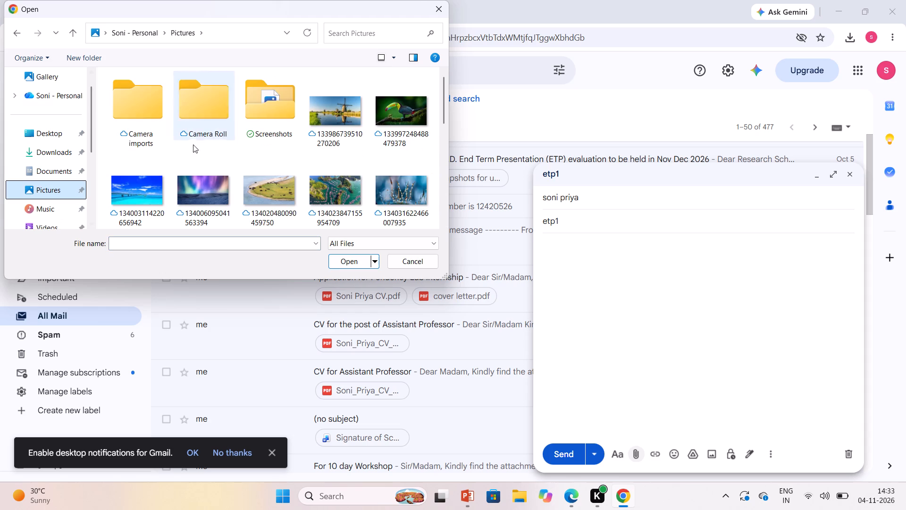
pyautogui.doubleClick(284, 111)
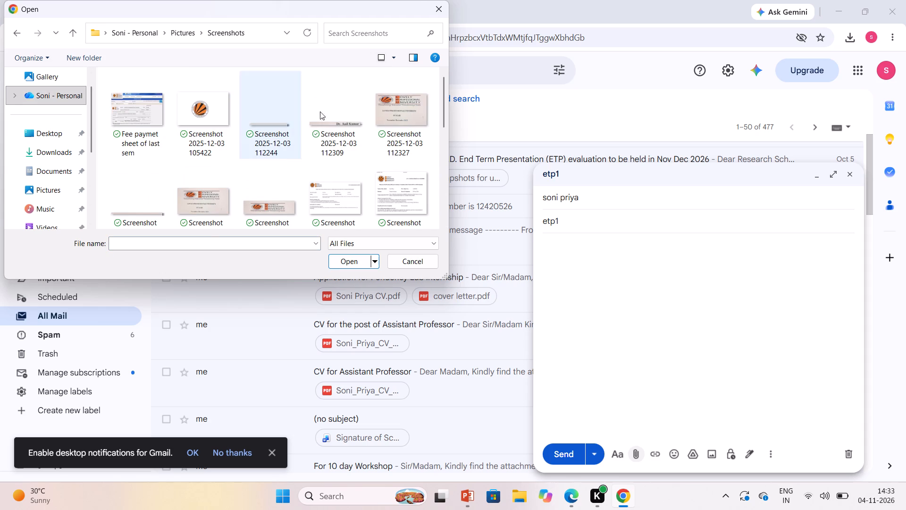
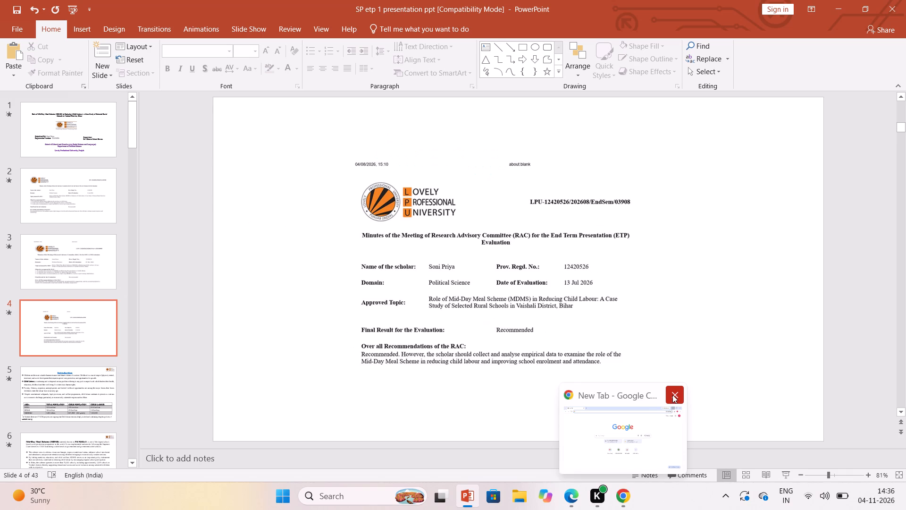
# Close the Google Chrome window showing only an empty new tab.
pyautogui.click(672, 395)
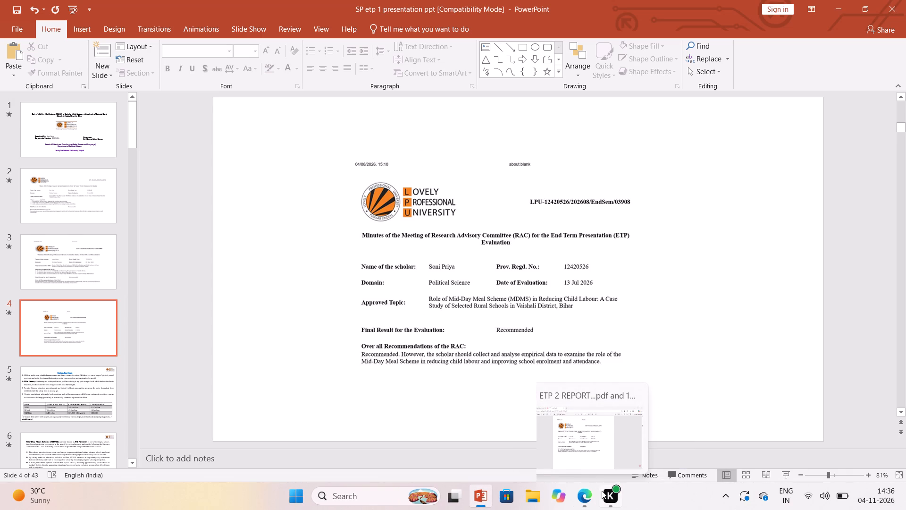
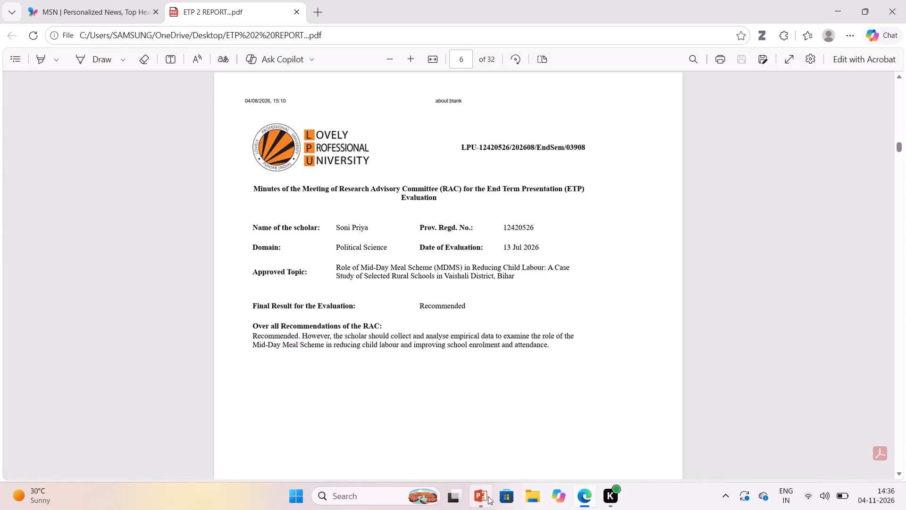
# Switch to the ETP 1 presentation in PowerPoint and review its slides from the literature review through the Sampling Design tables.
pyautogui.click(473, 498)
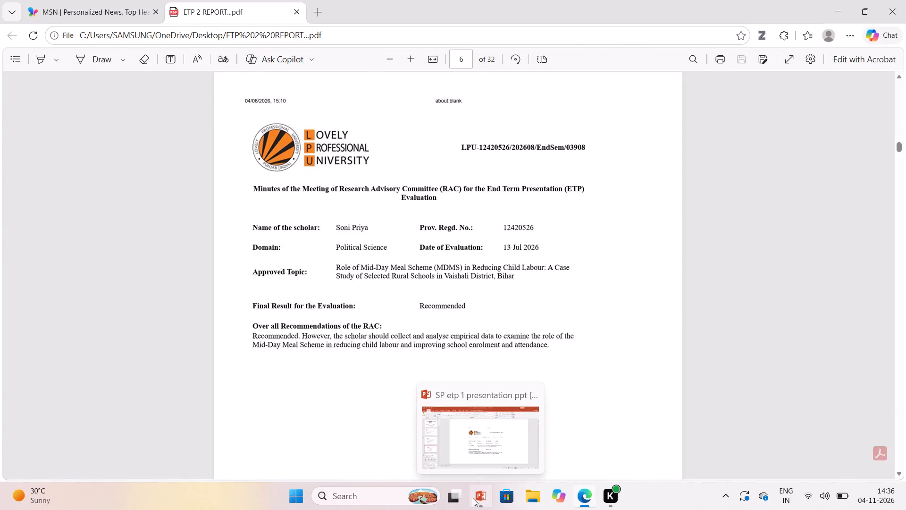
pyautogui.scroll(-4, 593, 355)
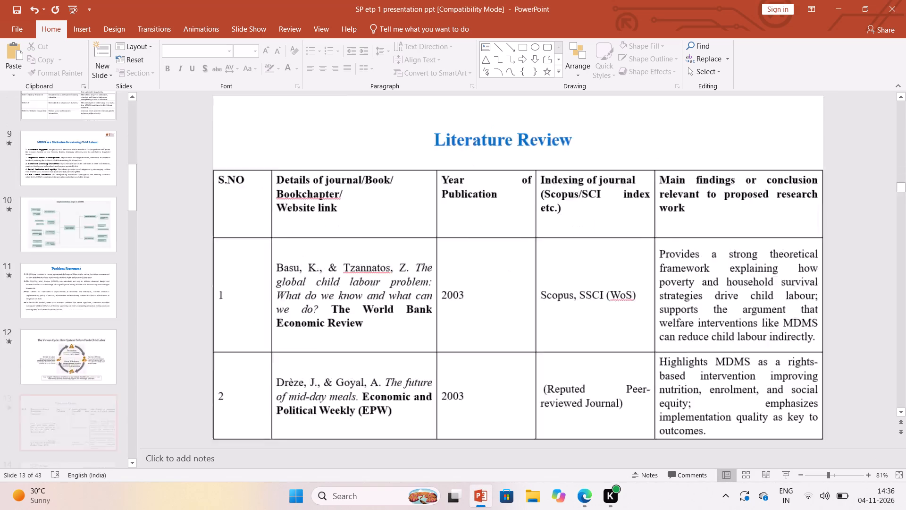
pyautogui.scroll(-1, 593, 355)
pyautogui.scroll(2, 593, 355)
pyautogui.scroll(-1, 593, 355)
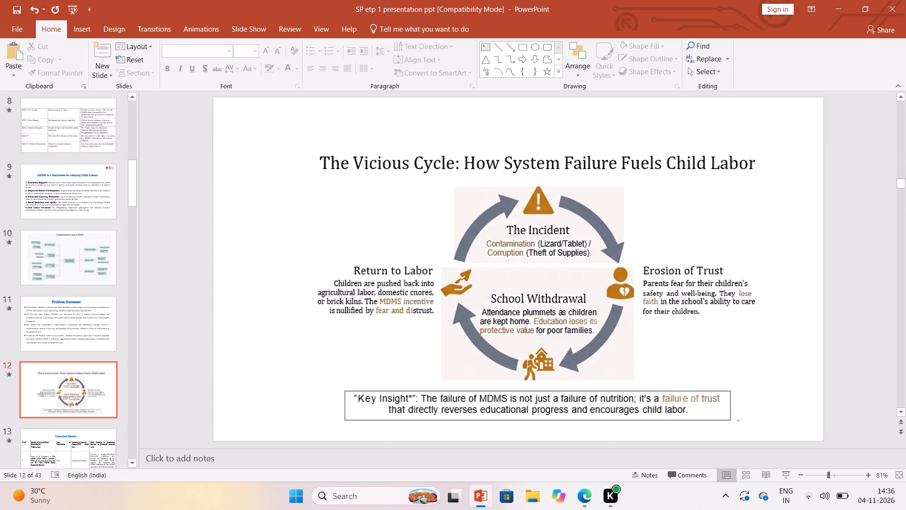
pyautogui.scroll(-3, 593, 355)
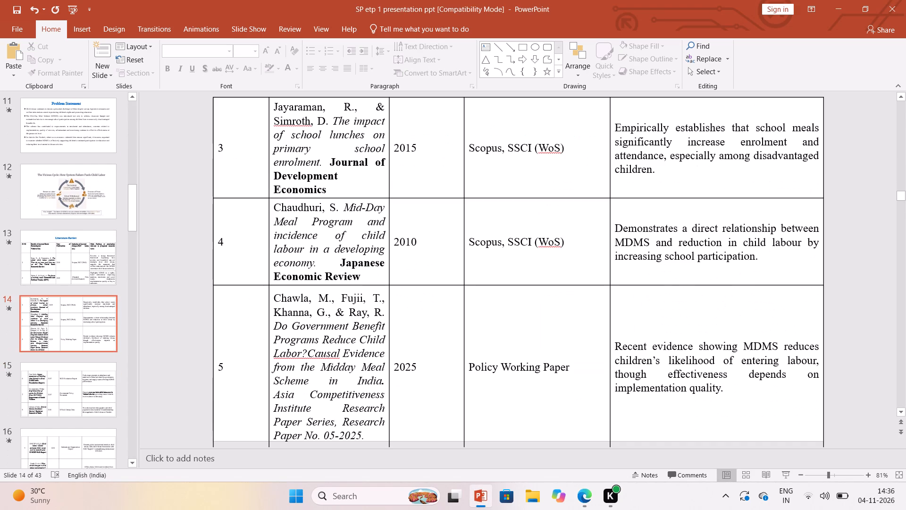
pyautogui.scroll(-5, 593, 355)
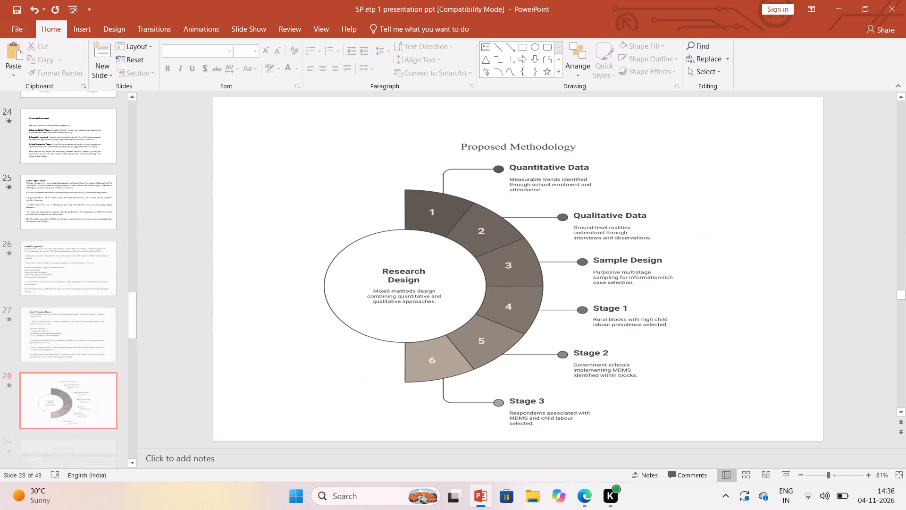
pyautogui.scroll(-1, 593, 355)
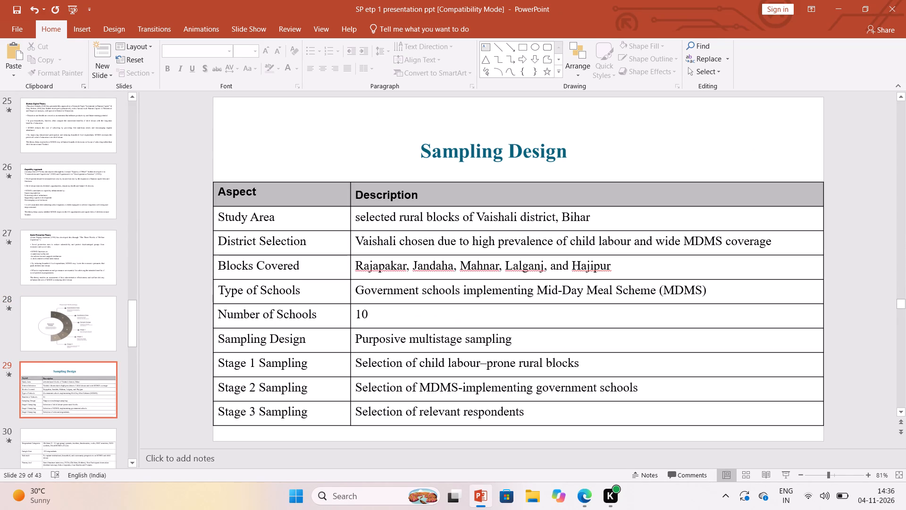
pyautogui.scroll(-1, 593, 355)
pyautogui.scroll(1, 593, 355)
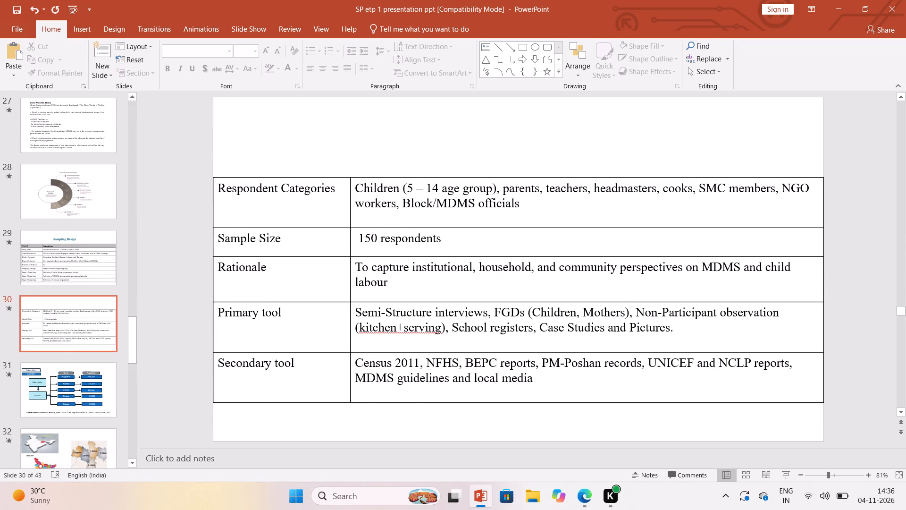
pyautogui.scroll(2, 593, 355)
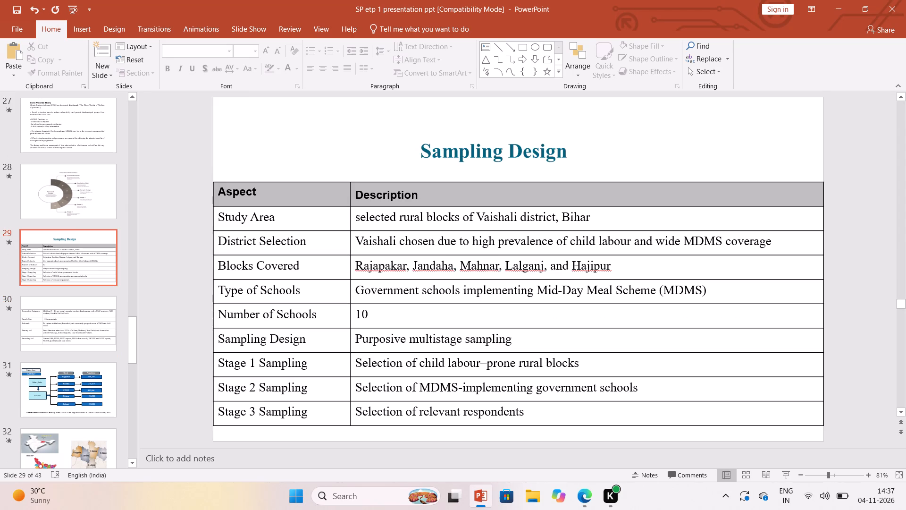
pyautogui.click(377, 268)
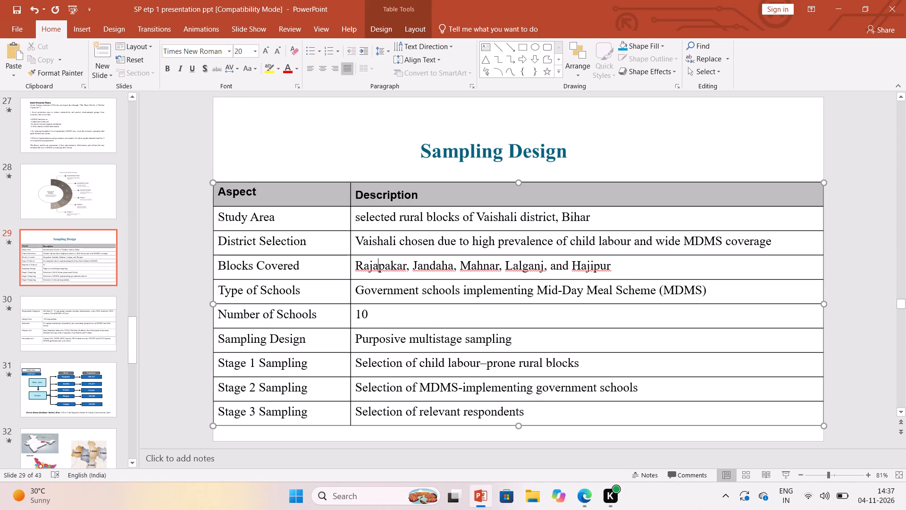
# Review the remaining slides from Data Collection to the closing Thank you slide, then the Publication slide.
pyautogui.scroll(-3, 367, 396)
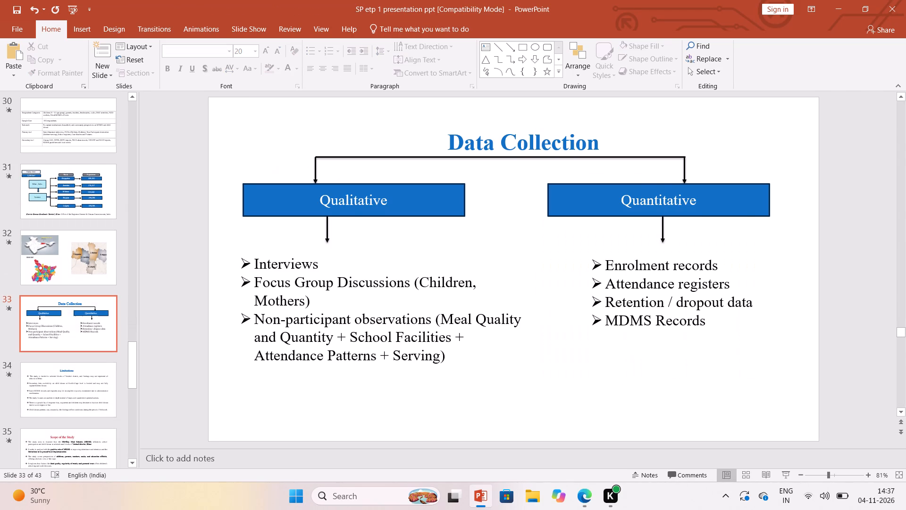
pyautogui.scroll(-6, 367, 396)
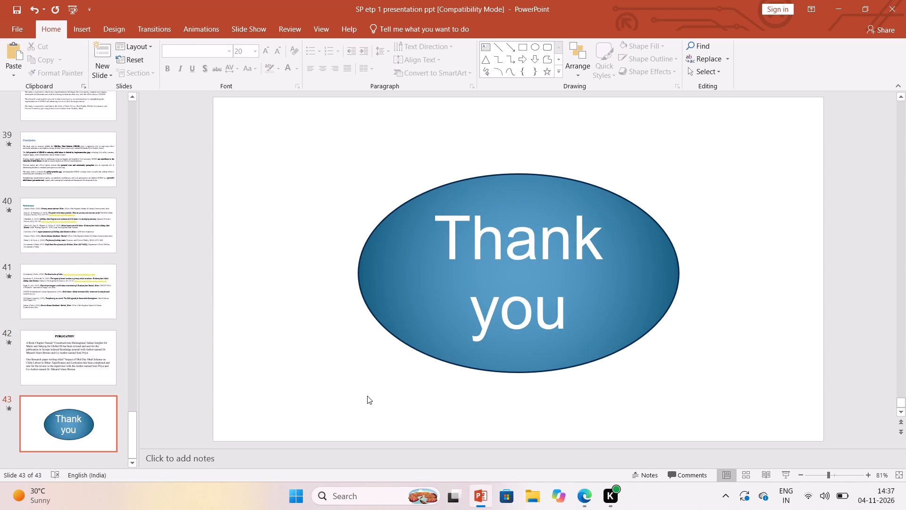
pyautogui.click(367, 250)
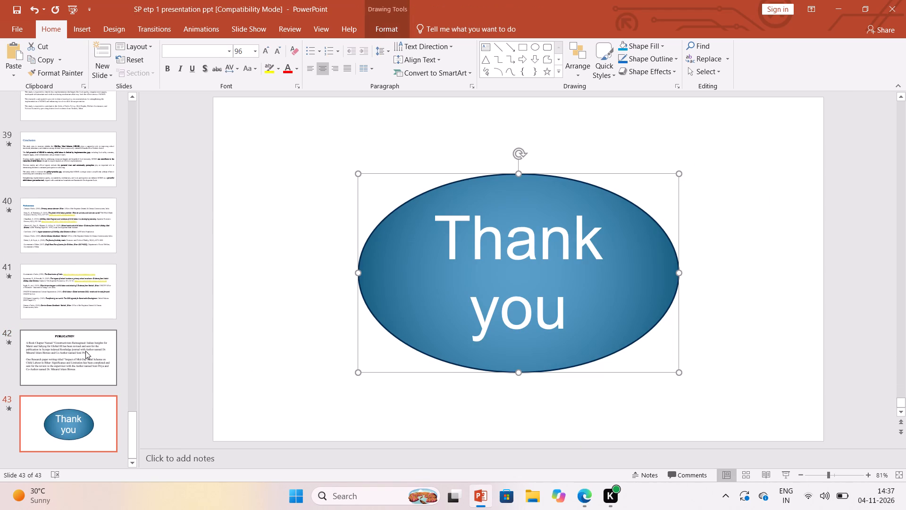
pyautogui.click(85, 351)
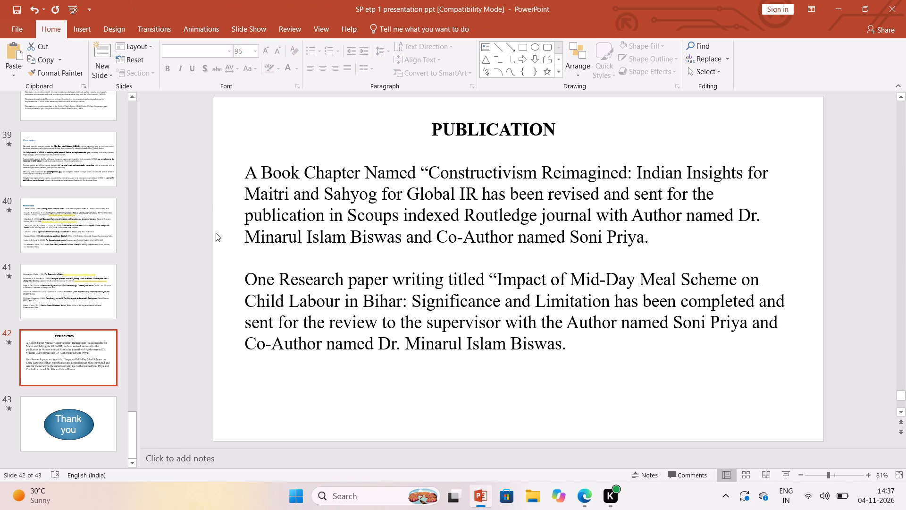
# Go back through the deck and examine the Literature Review tables and the Research Gap slide.
pyautogui.scroll(16, 216, 233)
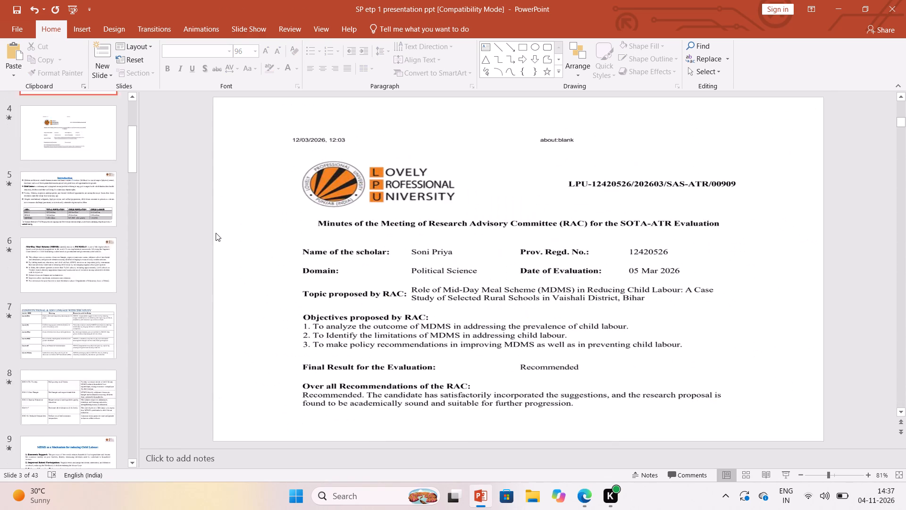
pyautogui.scroll(-5, 216, 233)
pyautogui.hscroll(2, 216, 233)
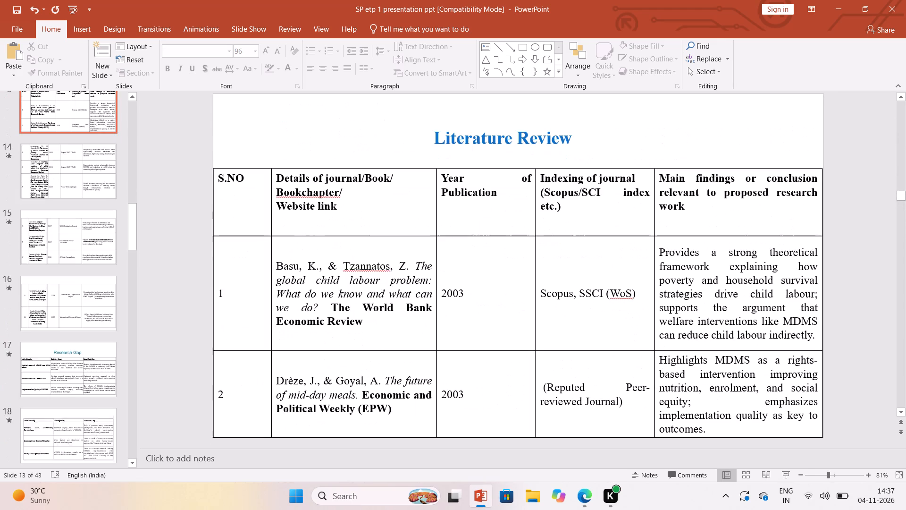
pyautogui.hscroll(1, 216, 233)
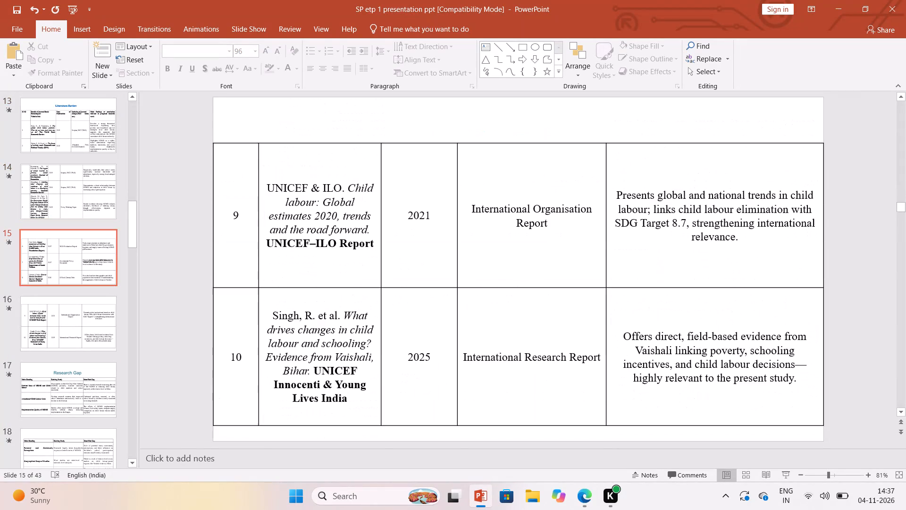
pyautogui.hscroll(2, 216, 233)
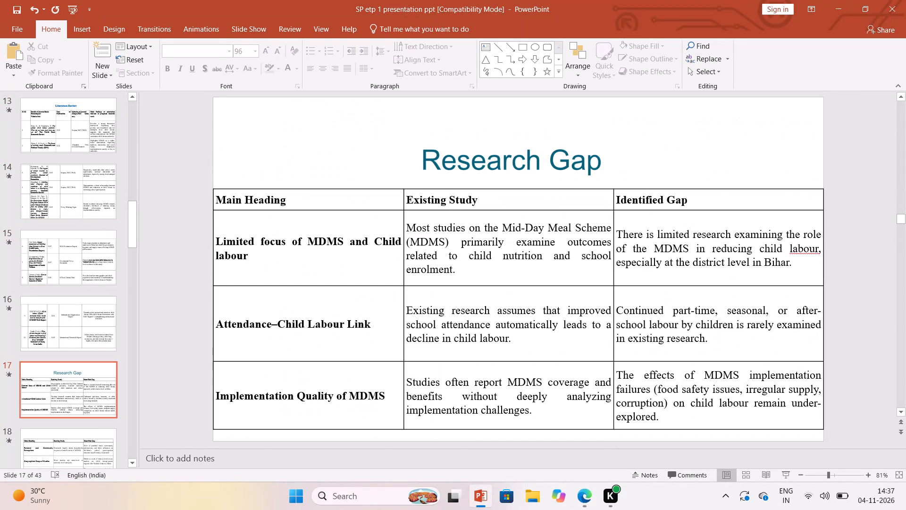
pyautogui.hscroll(1, 216, 233)
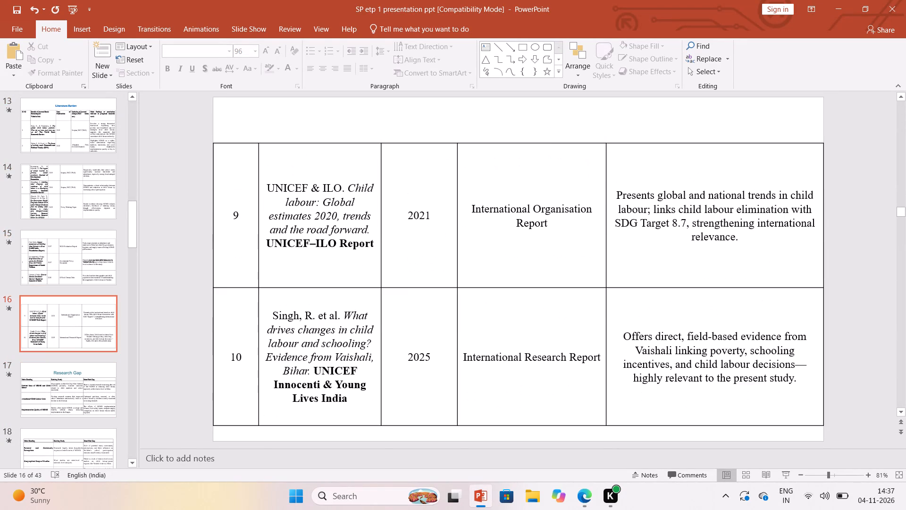
pyautogui.hscroll(1, 216, 233)
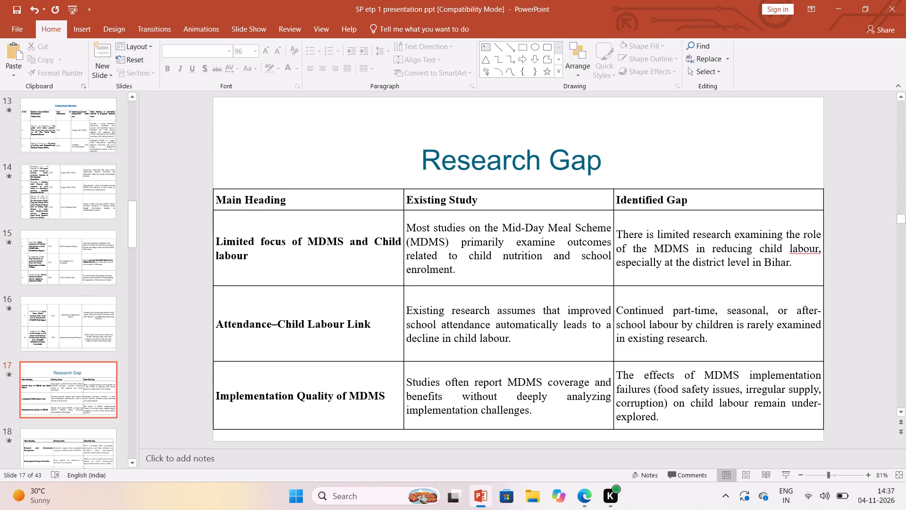
pyautogui.scroll(1, 407, 241)
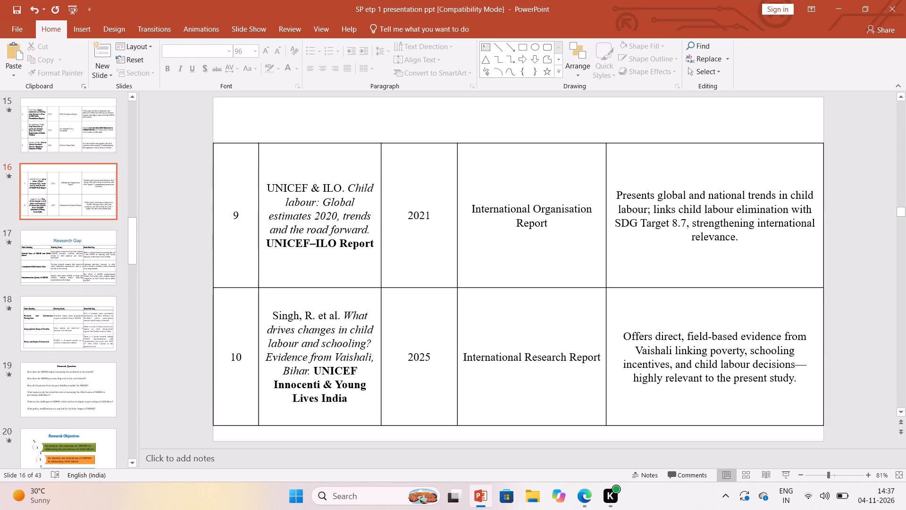
pyautogui.scroll(1, 407, 241)
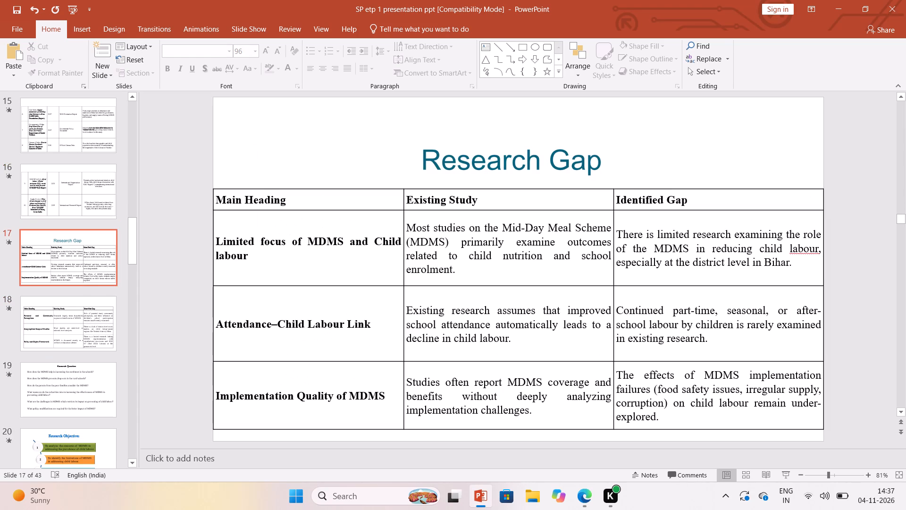
# Look over the research objective slides and the RAC minutes on slide 2, ending at the title slide.
pyautogui.scroll(2, 407, 241)
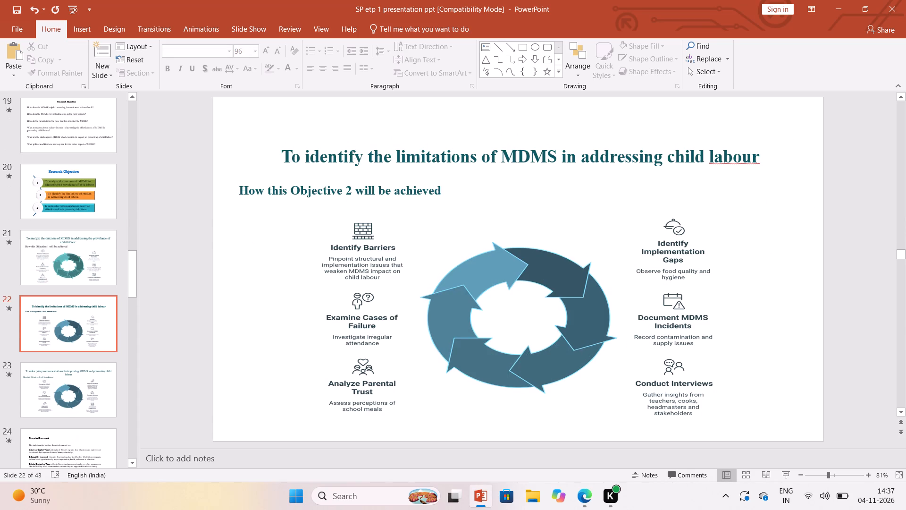
pyautogui.scroll(5, 407, 241)
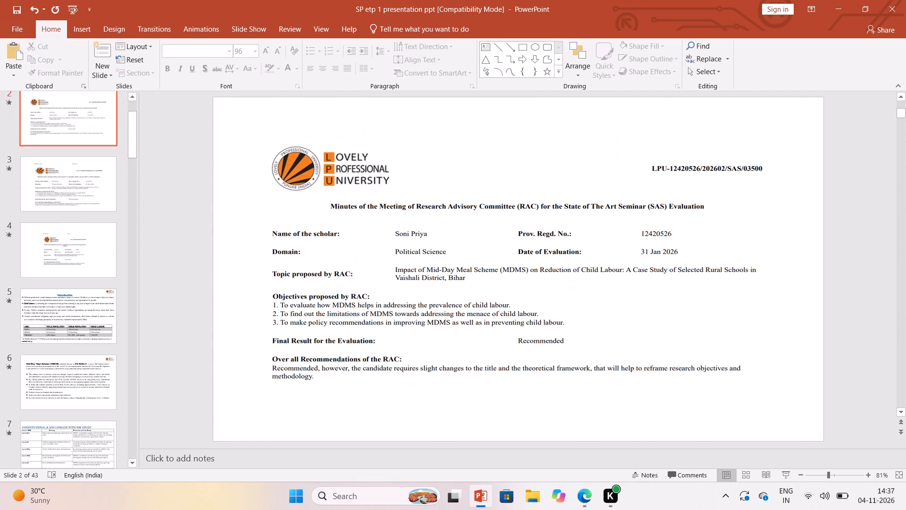
pyautogui.scroll(2, 408, 250)
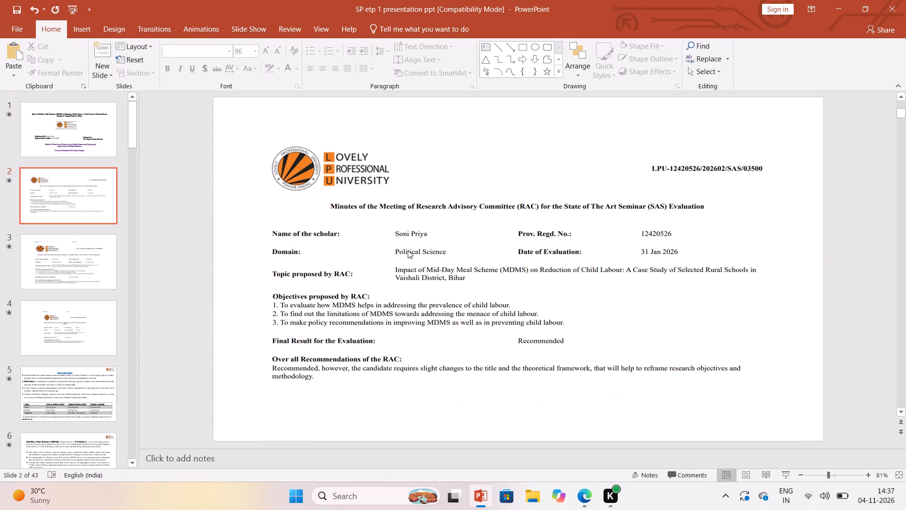
pyautogui.scroll(1, 408, 250)
pyautogui.hscroll(-1, 496, 303)
pyautogui.scroll(9, 355, 276)
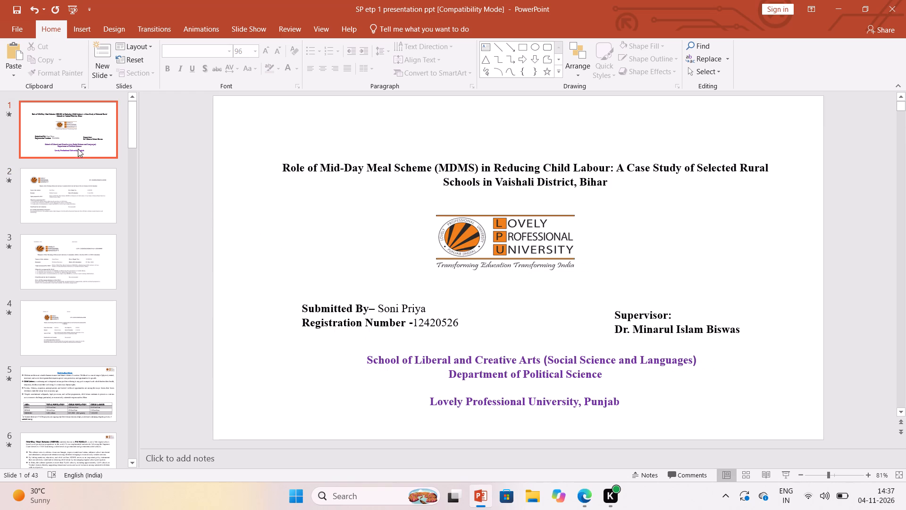
pyautogui.scroll(7, 77, 148)
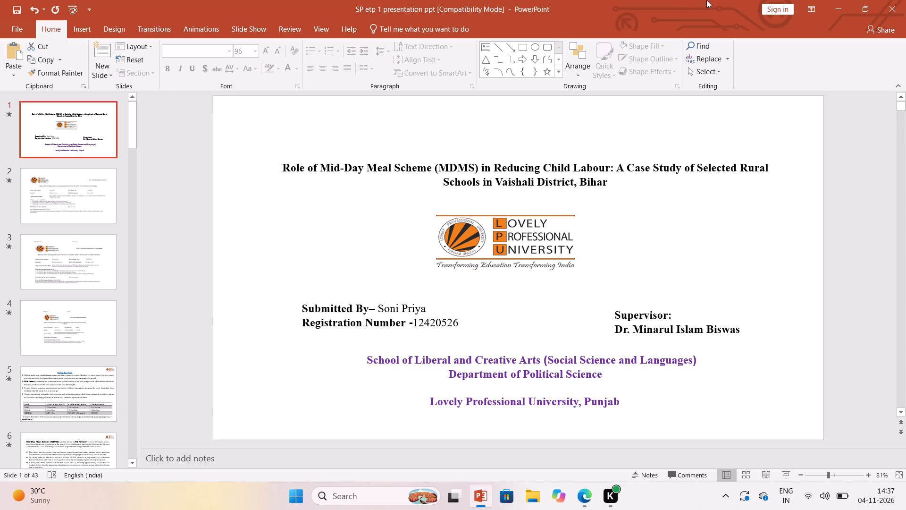
# Minimize the ETP 1 presentation in PowerPoint to return to the ETP 2 REPORT PDF in Edge.
pyautogui.click(851, 7)
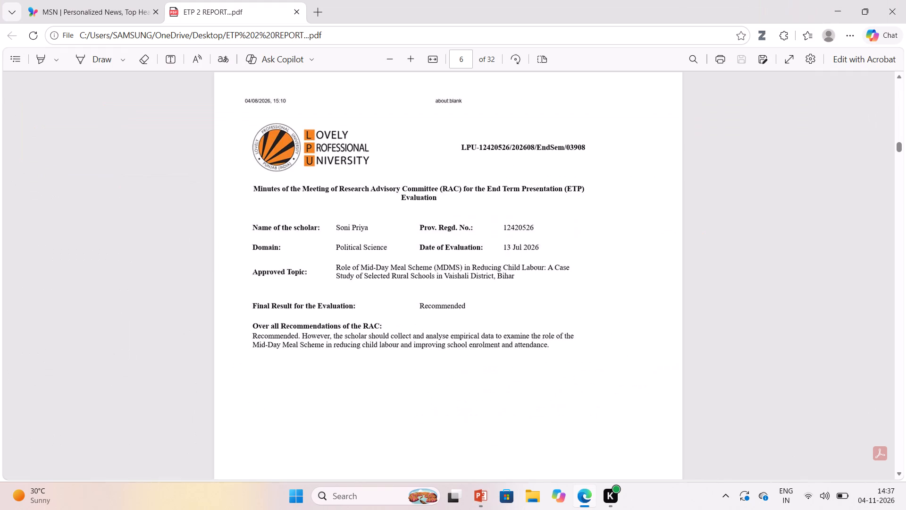
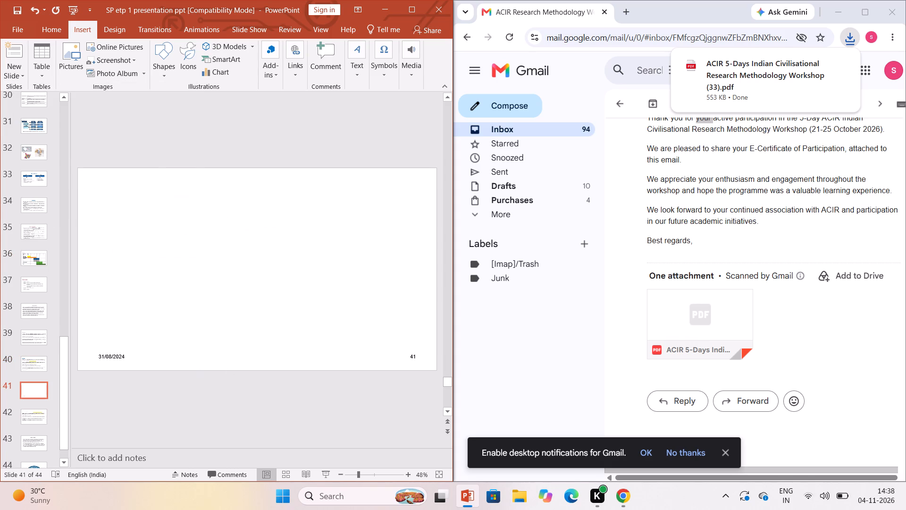
# Remove the date and slide number boxes from the bottom of slide 41, leaving the slide completely blank.
pyautogui.click(125, 356)
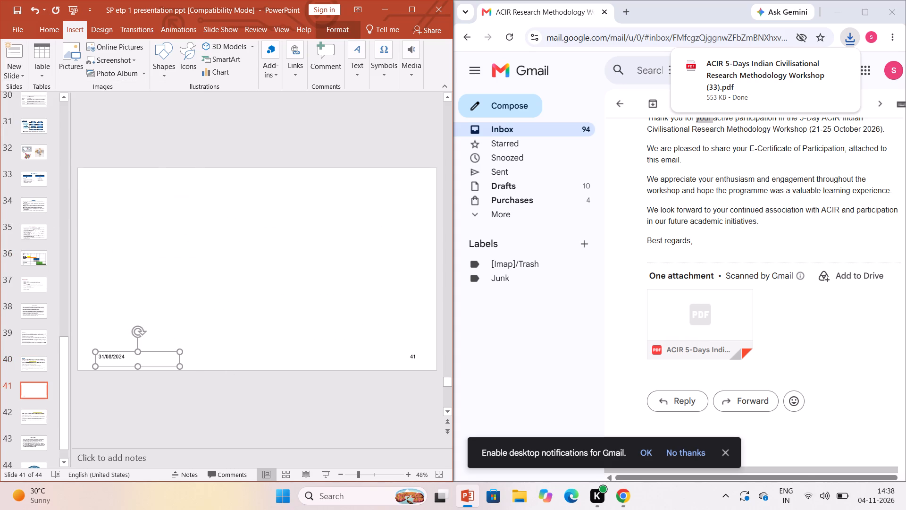
pyautogui.hotkey('ctrl', 'x')
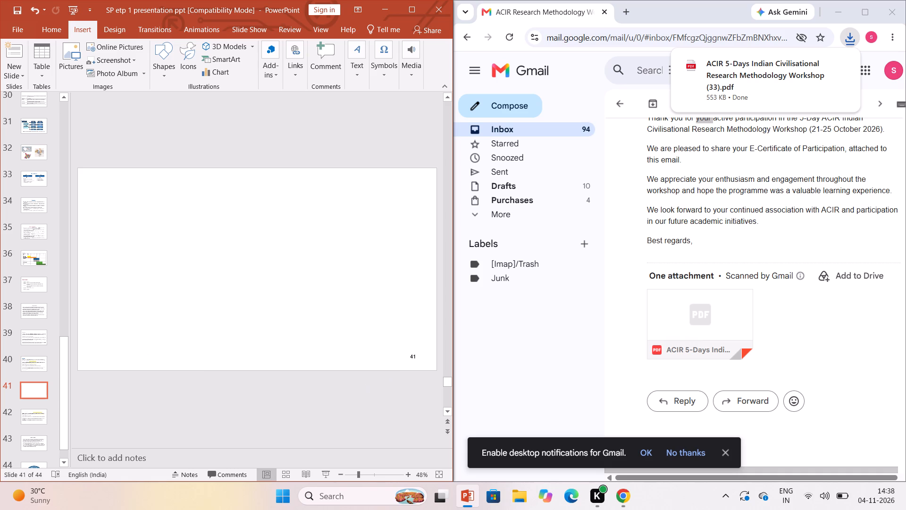
pyautogui.click(411, 358)
pyautogui.hotkey('ctrl', 'x')
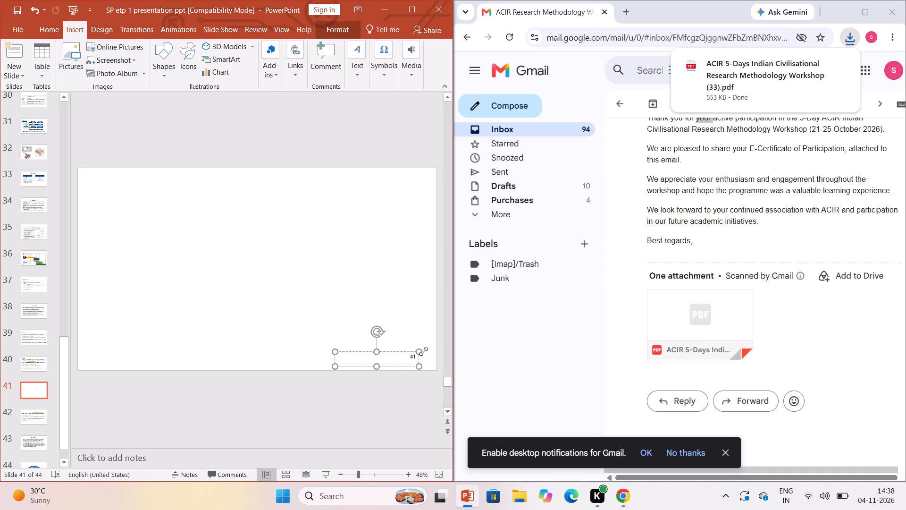
pyautogui.click(423, 351)
pyautogui.click(419, 353)
pyautogui.keyDown('ctrl'); pyautogui.moveTo(419, 353); pyautogui.dragTo(406, 353); pyautogui.keyUp('ctrl')
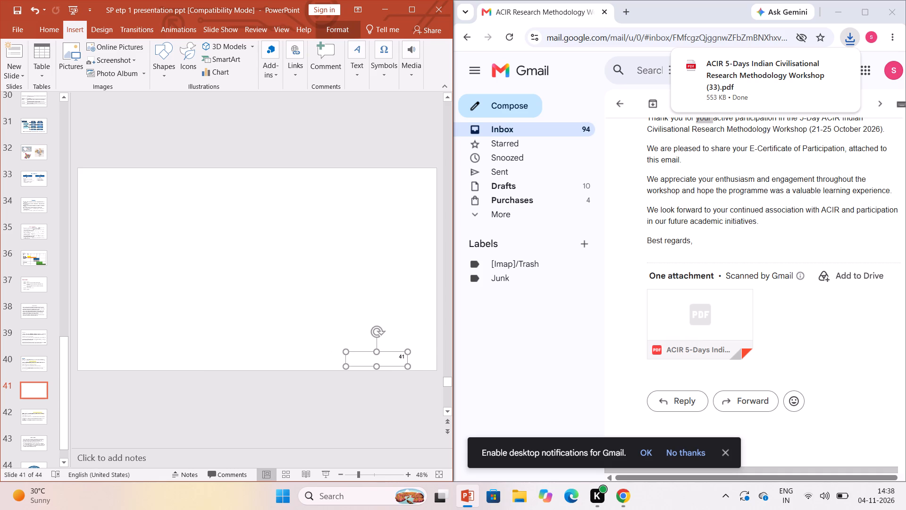
pyautogui.click(387, 352)
pyautogui.hotkey('ctrl', 'x')
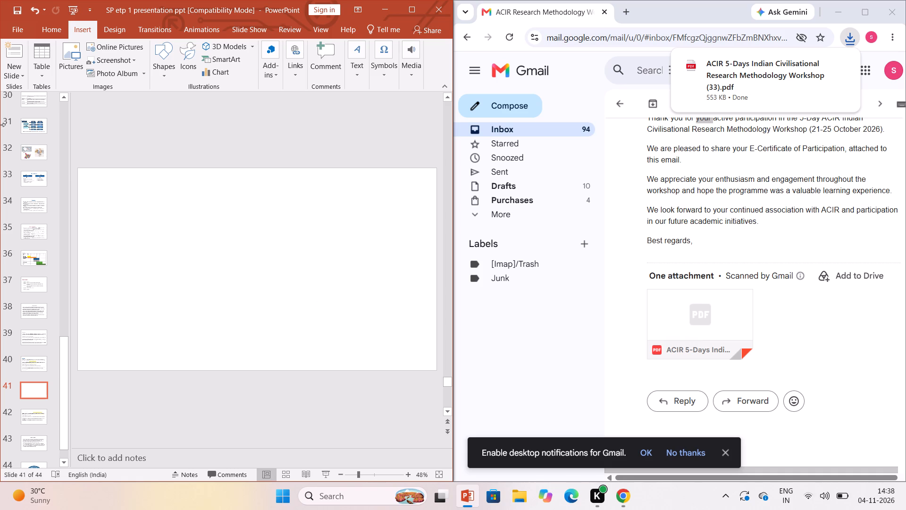
pyautogui.click(173, 249)
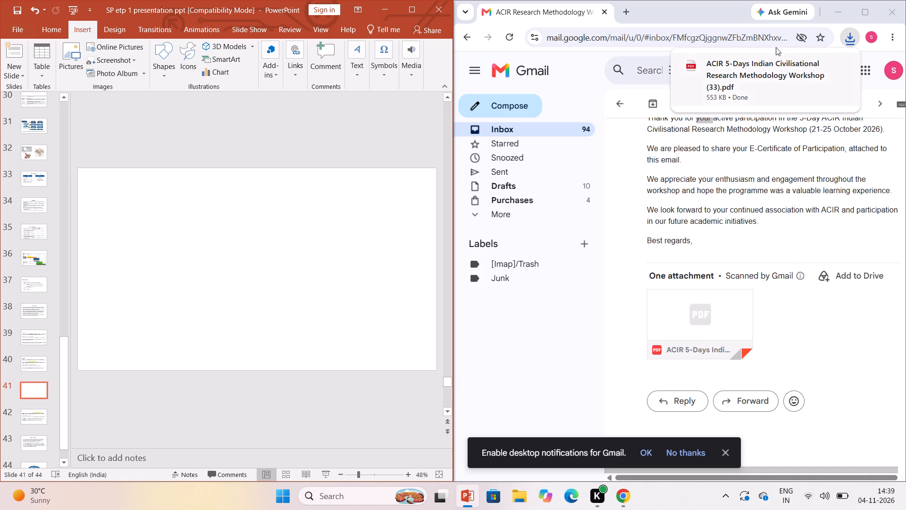
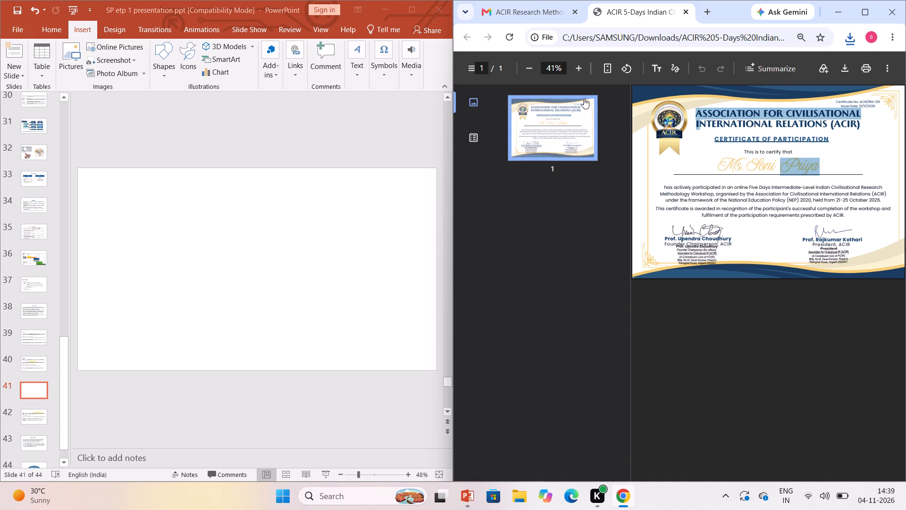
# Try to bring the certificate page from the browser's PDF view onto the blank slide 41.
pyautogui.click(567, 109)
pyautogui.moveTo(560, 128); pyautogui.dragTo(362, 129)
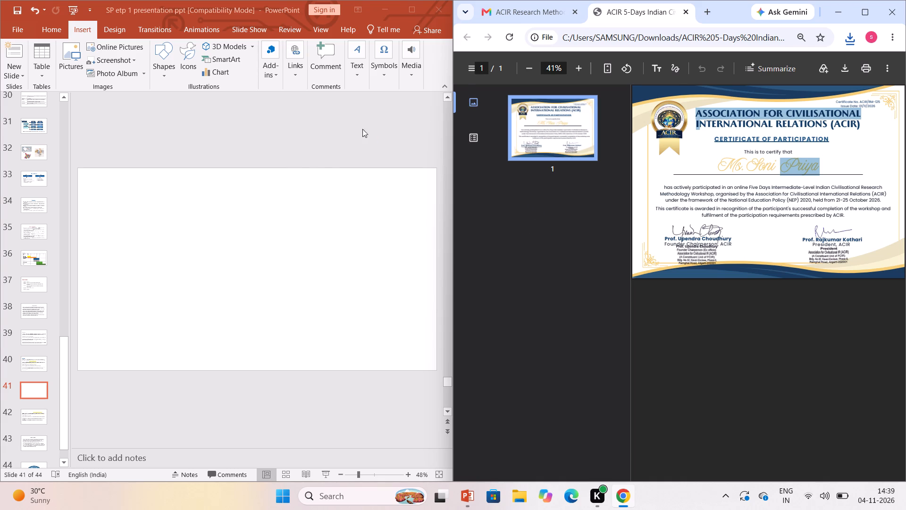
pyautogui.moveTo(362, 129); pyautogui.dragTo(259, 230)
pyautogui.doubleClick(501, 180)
# Insert the ACIR 5-Days Indian Civilisational Research certificate PDF from the Downloads folder onto slide 41.
pyautogui.click(511, 509)
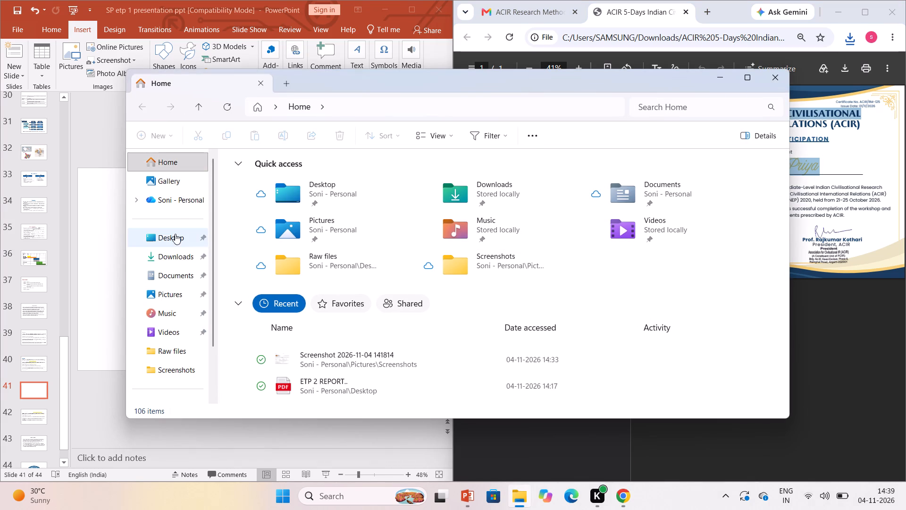
pyautogui.click(174, 252)
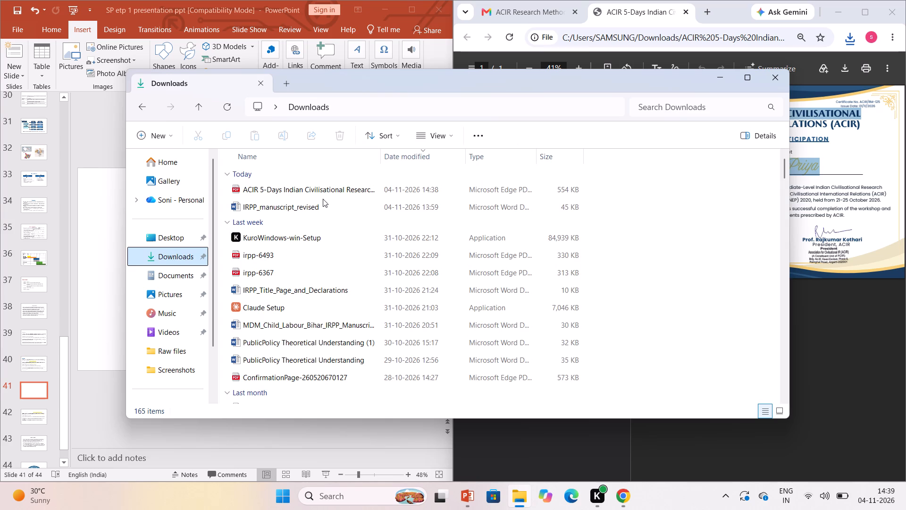
pyautogui.moveTo(322, 188); pyautogui.dragTo(86, 235)
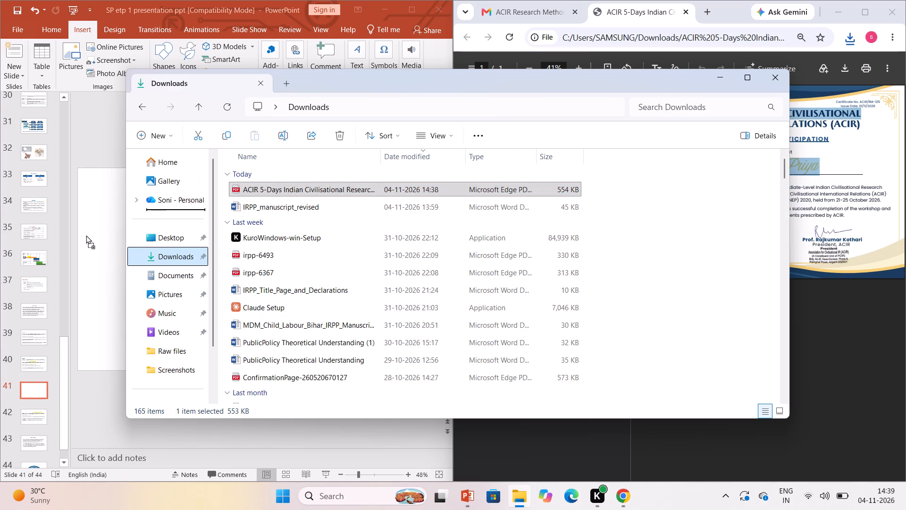
pyautogui.moveTo(86, 235); pyautogui.dragTo(99, 243)
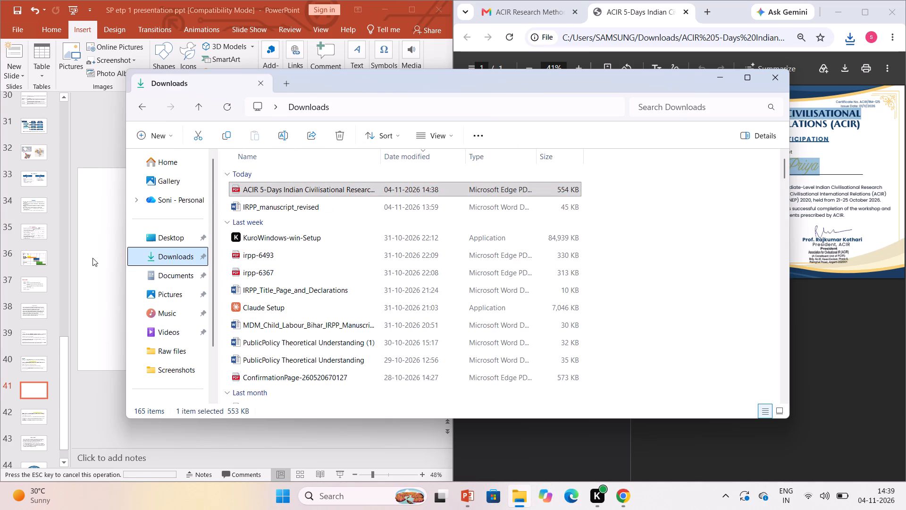
pyautogui.click(95, 259)
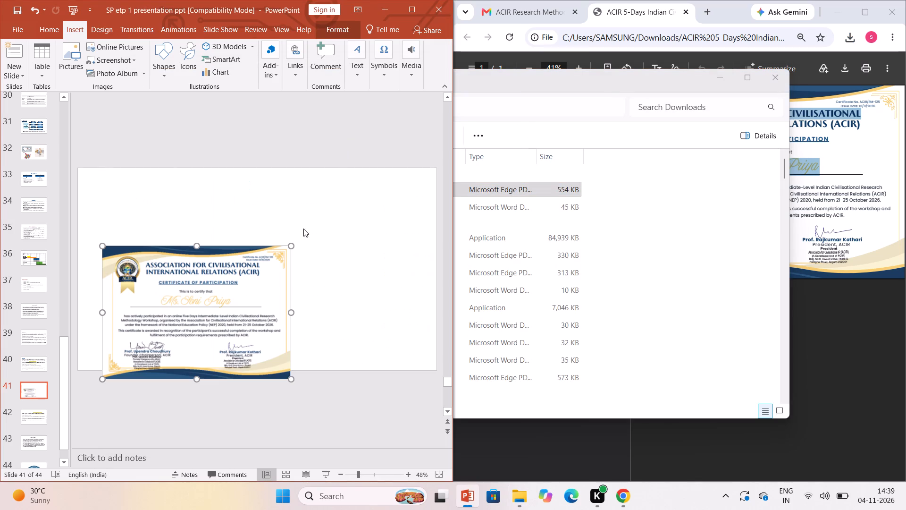
# Enlarge the certificate image and centre it on slide 41 so it nearly fills the slide's height, and close the Downloads window.
pyautogui.moveTo(225, 285); pyautogui.dragTo(275, 242)
pyautogui.moveTo(342, 202); pyautogui.dragTo(347, 202)
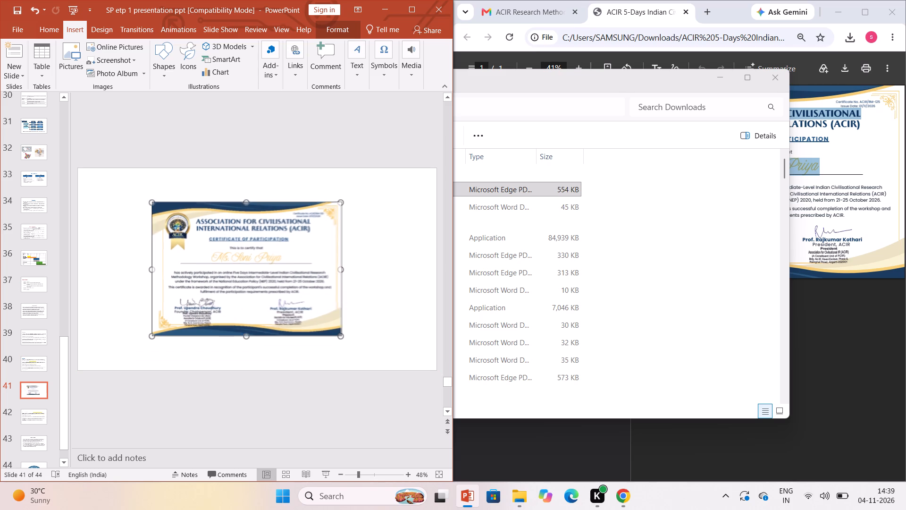
pyautogui.moveTo(347, 202); pyautogui.dragTo(372, 194)
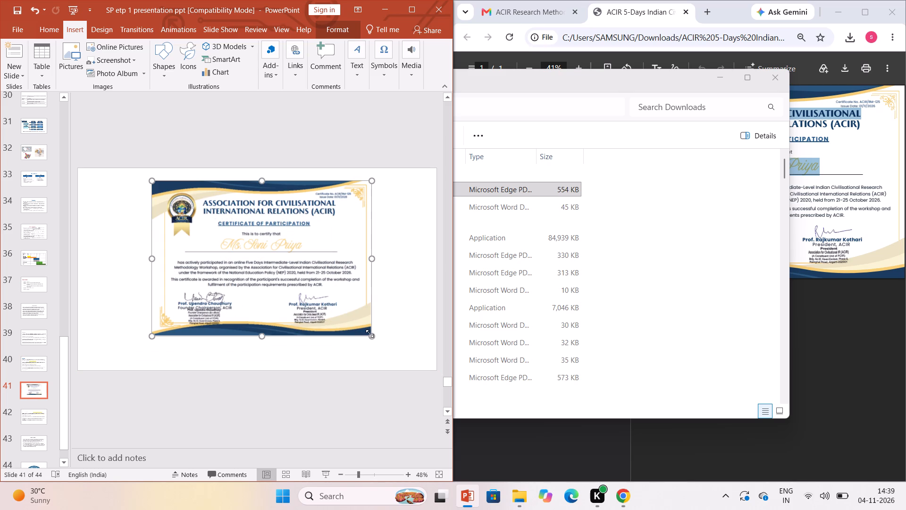
pyautogui.moveTo(371, 334); pyautogui.dragTo(374, 346)
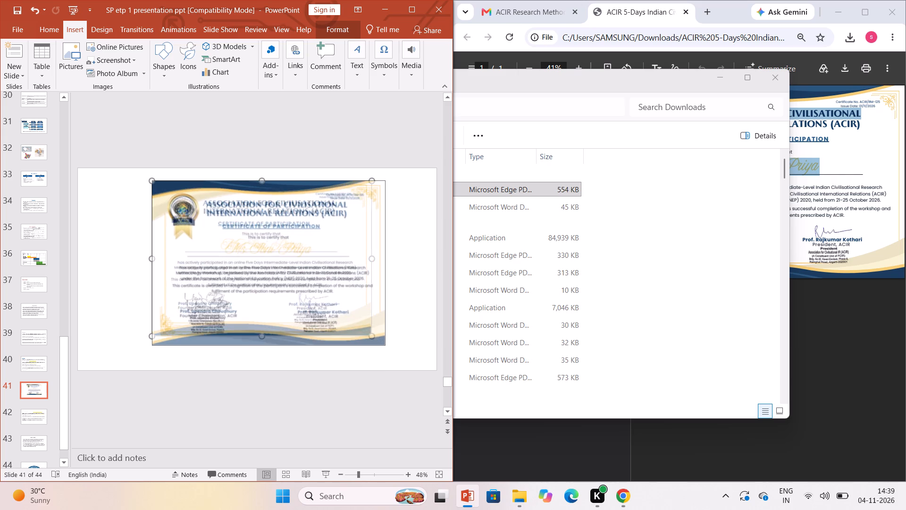
pyautogui.moveTo(374, 346); pyautogui.dragTo(377, 352)
pyautogui.moveTo(245, 253); pyautogui.dragTo(229, 256)
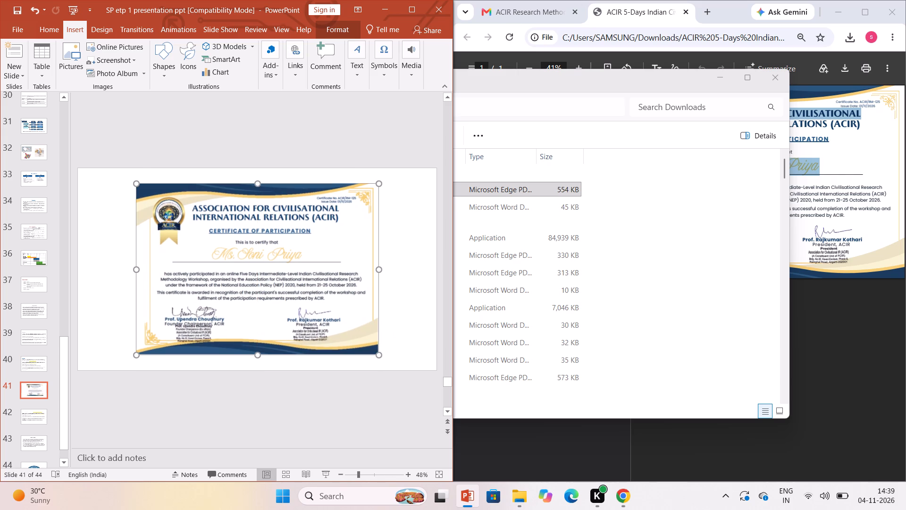
pyautogui.click(322, 414)
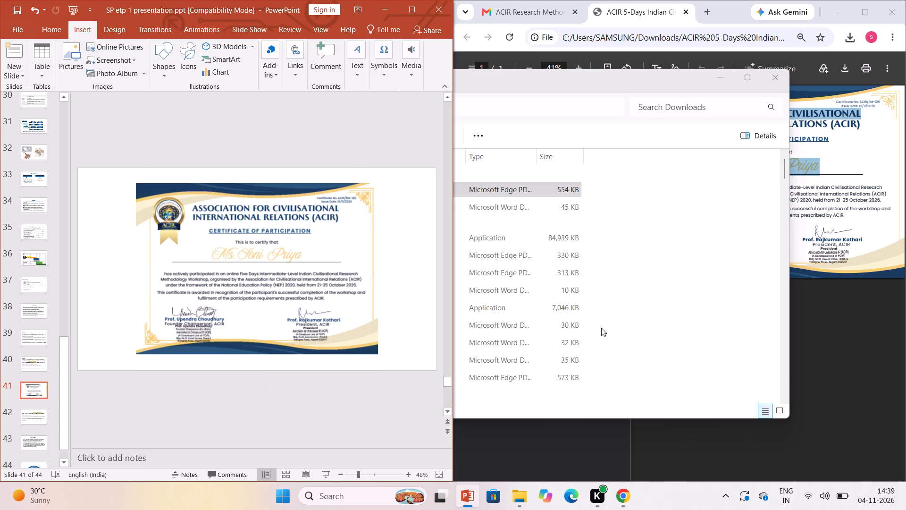
pyautogui.click(784, 76)
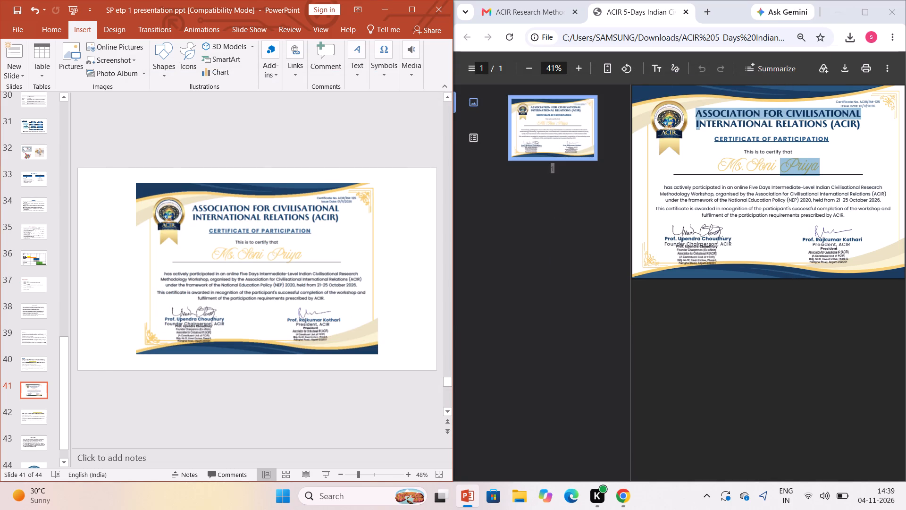
# Add a new slide directly after the certificate slide.
pyautogui.click(17, 54)
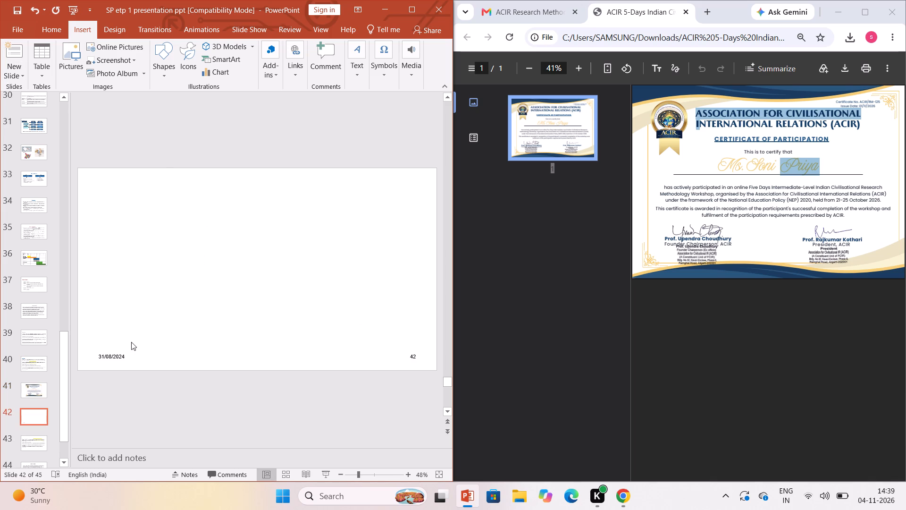
# Move the certificate slide and the new blank slide after the Publication slide, so they come just before the last slide.
pyautogui.scroll(-1, 41, 410)
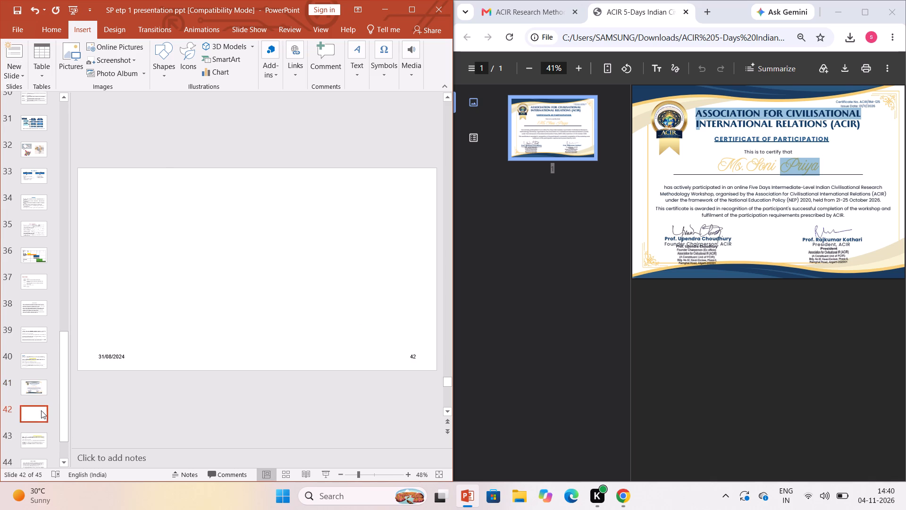
pyautogui.scroll(-2, 41, 410)
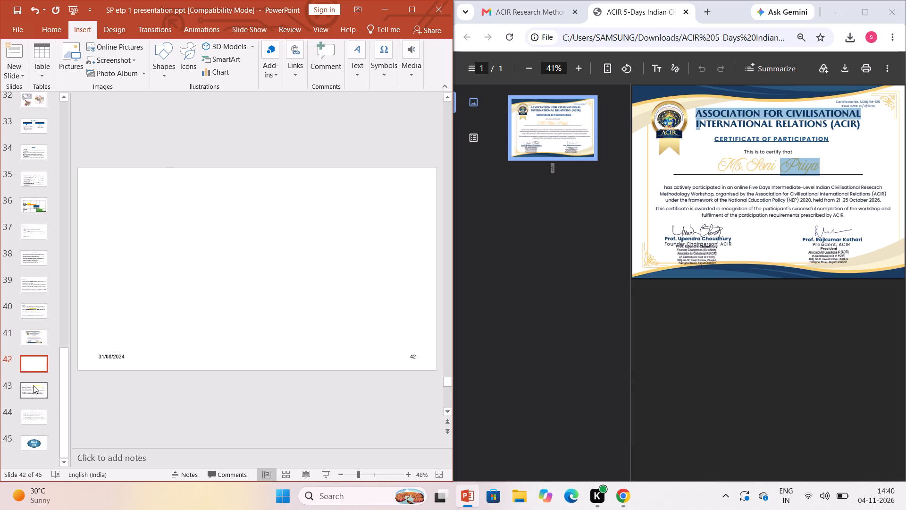
pyautogui.click(33, 385)
pyautogui.click(39, 418)
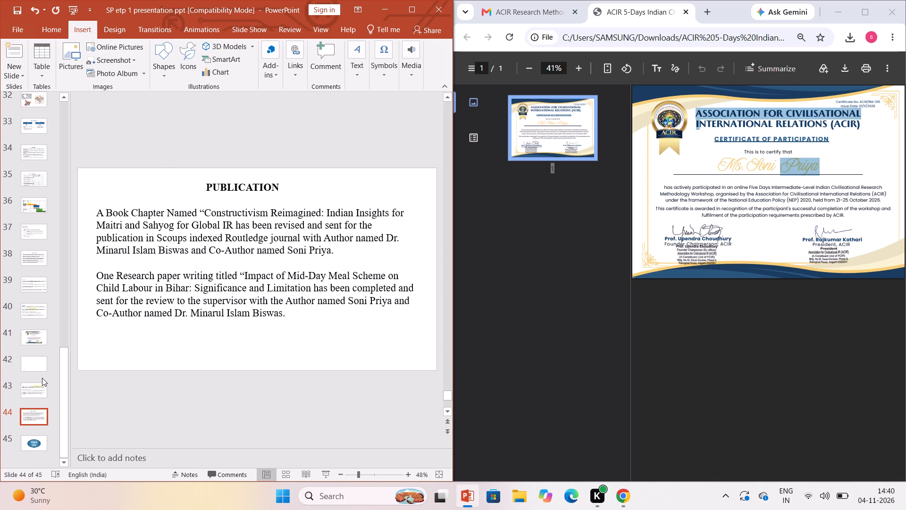
pyautogui.moveTo(31, 337); pyautogui.dragTo(34, 403)
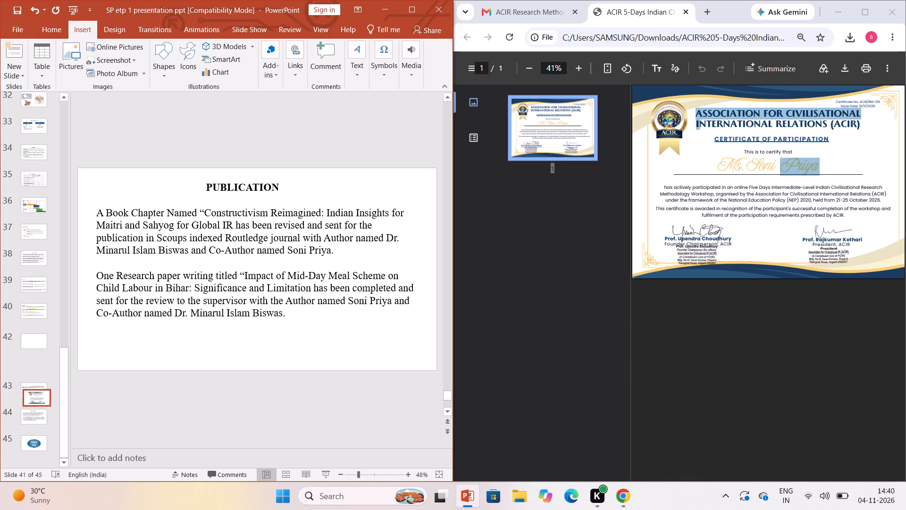
pyautogui.moveTo(34, 403); pyautogui.dragTo(28, 419)
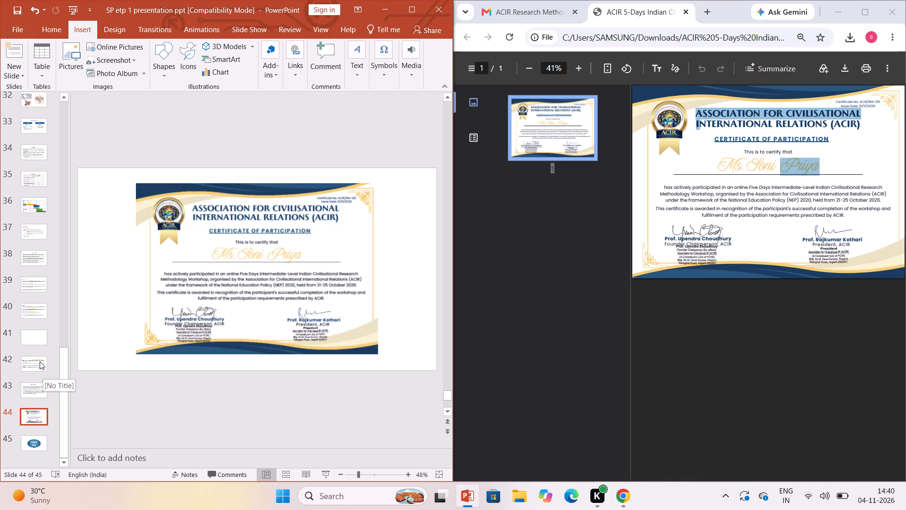
pyautogui.moveTo(29, 339); pyautogui.dragTo(29, 413)
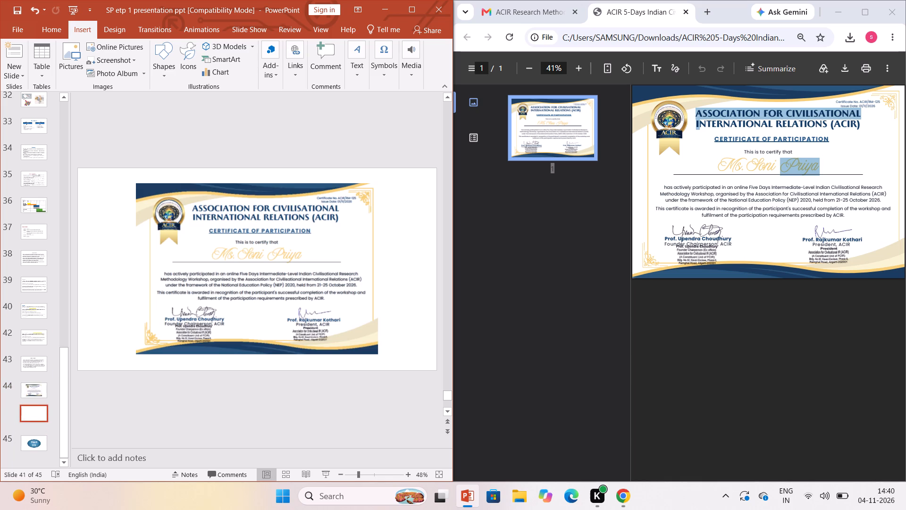
pyautogui.moveTo(29, 413); pyautogui.dragTo(29, 412)
# Remove the date and slide number boxes from the bottom of the new slide 44.
pyautogui.click(114, 357)
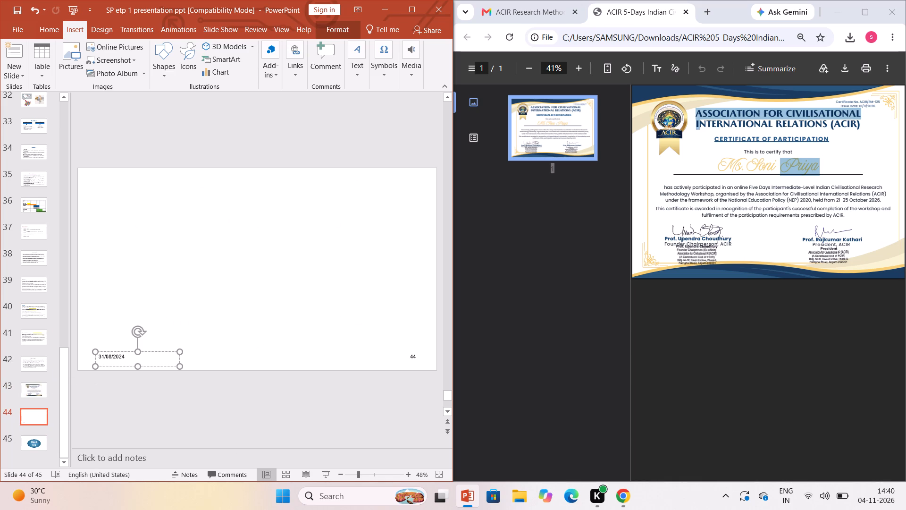
pyautogui.hotkey('ctrl', 'x')
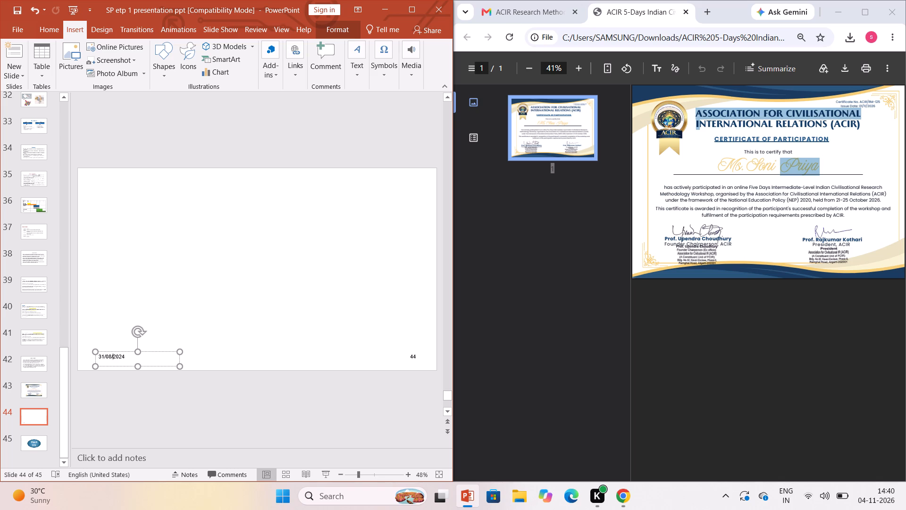
pyautogui.click(120, 353)
pyautogui.hotkey('ctrl', 'x')
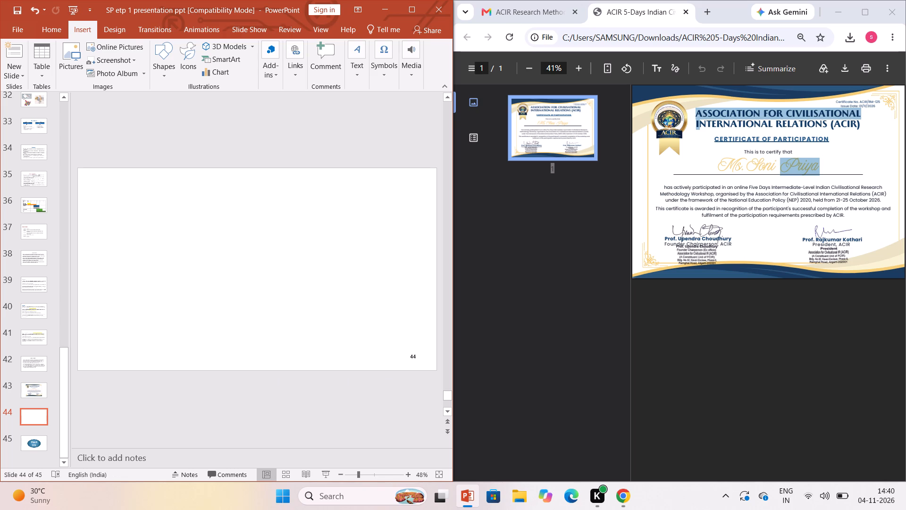
pyautogui.click(410, 355)
pyautogui.click(410, 353)
pyautogui.hotkey('ctrl', 'x')
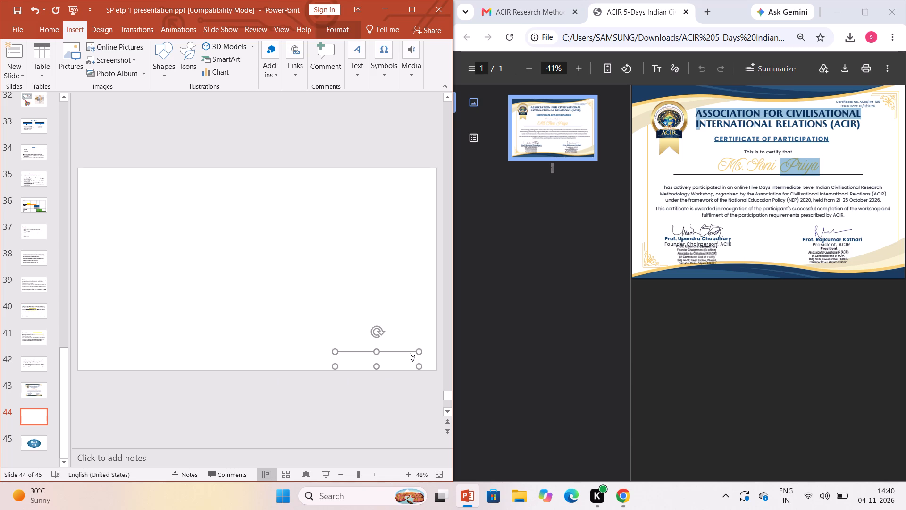
pyautogui.click(230, 253)
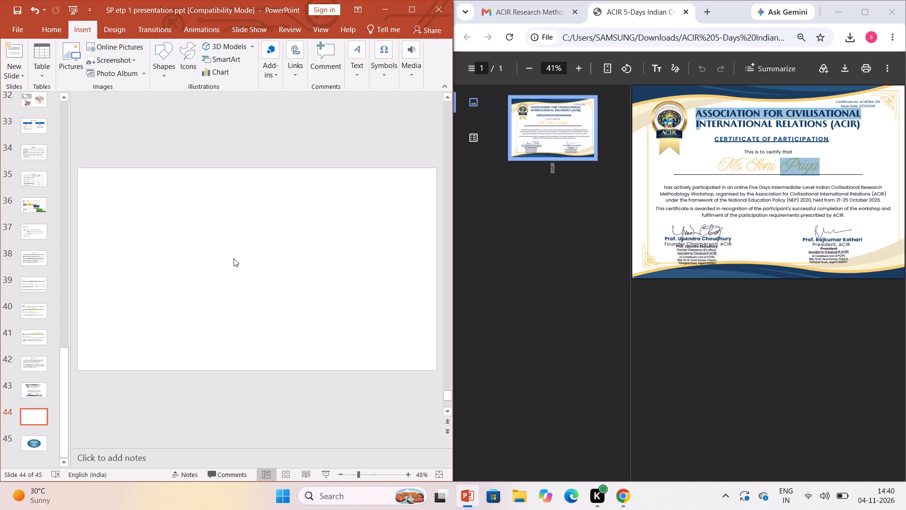
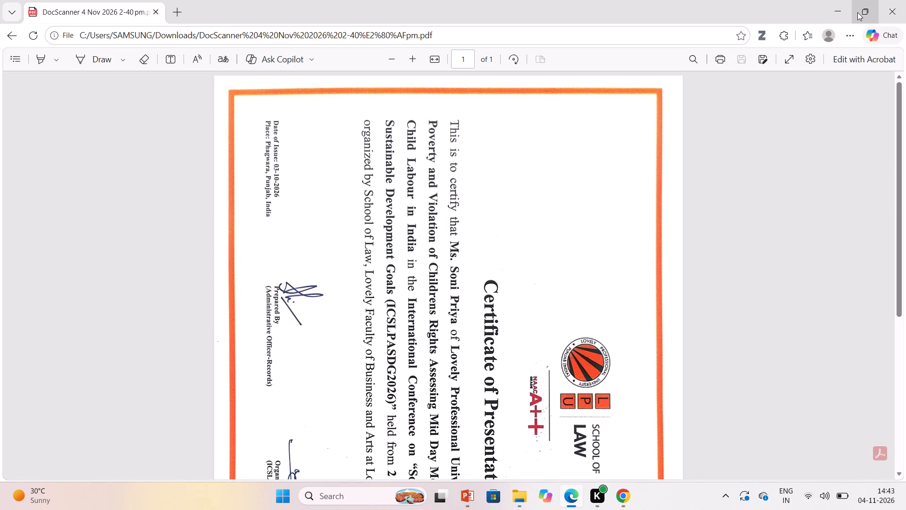
# Place the certificate PDF "DocScanner 4 Nov 2026 2-40 pm" from the Downloads folder onto the blank slide 44.
pyautogui.click(841, 8)
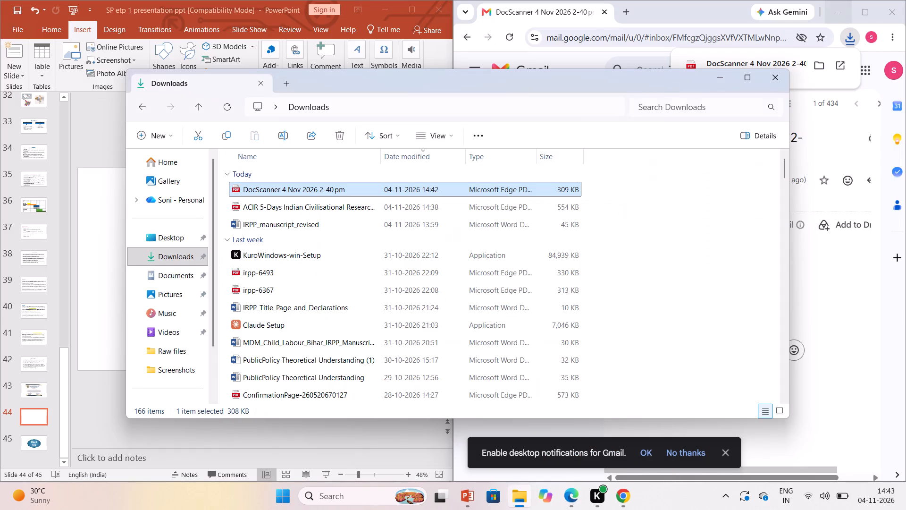
pyautogui.moveTo(304, 193); pyautogui.dragTo(188, 192)
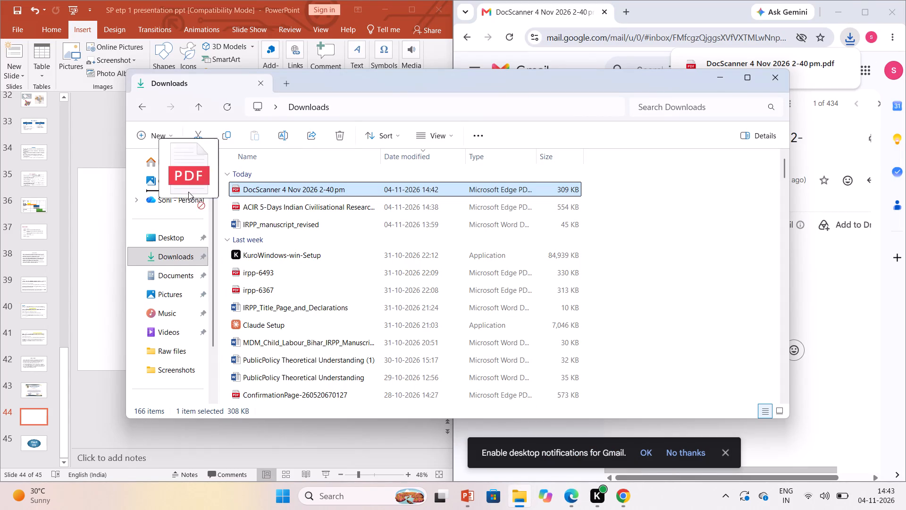
pyautogui.moveTo(188, 192); pyautogui.dragTo(94, 218)
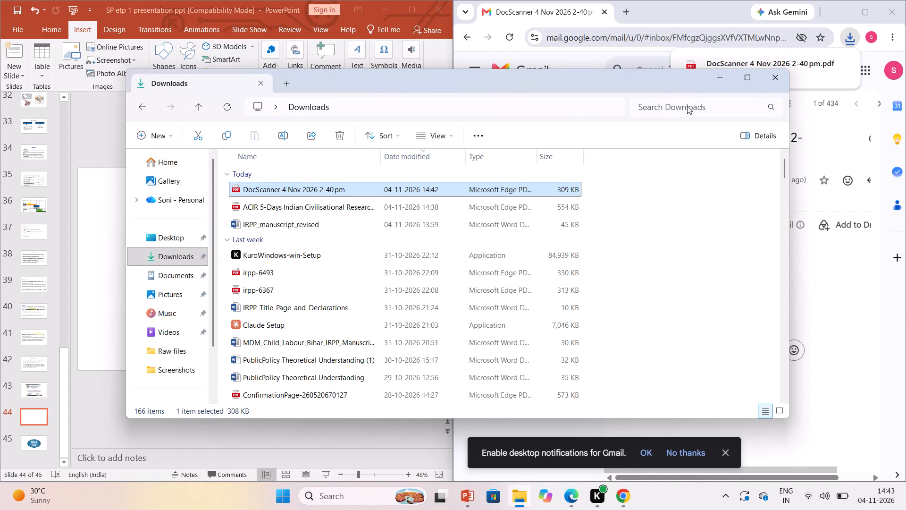
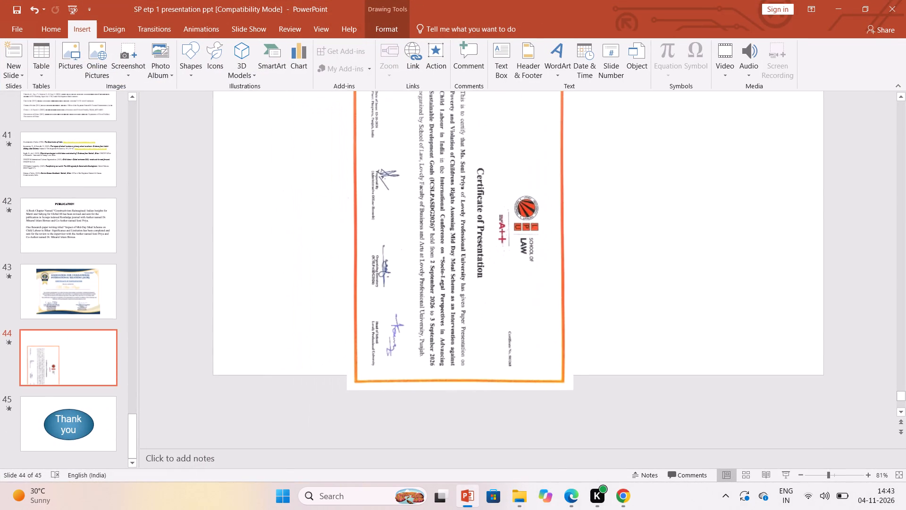
# Shrink the sideways Certificate of Presentation image on slide 44 and reposition it so it lies entirely within the slide.
pyautogui.moveTo(527, 142); pyautogui.dragTo(527, 146)
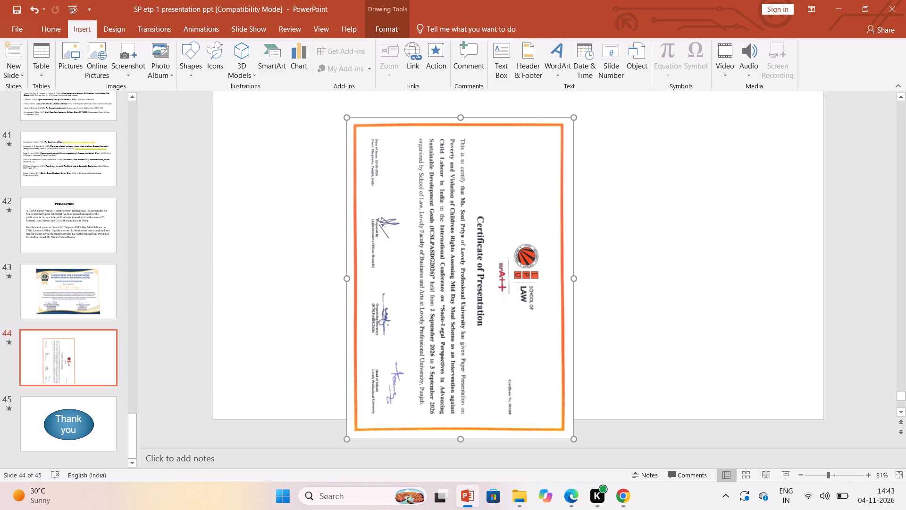
pyautogui.moveTo(422, 182); pyautogui.dragTo(399, 175)
pyautogui.moveTo(399, 175); pyautogui.dragTo(387, 199)
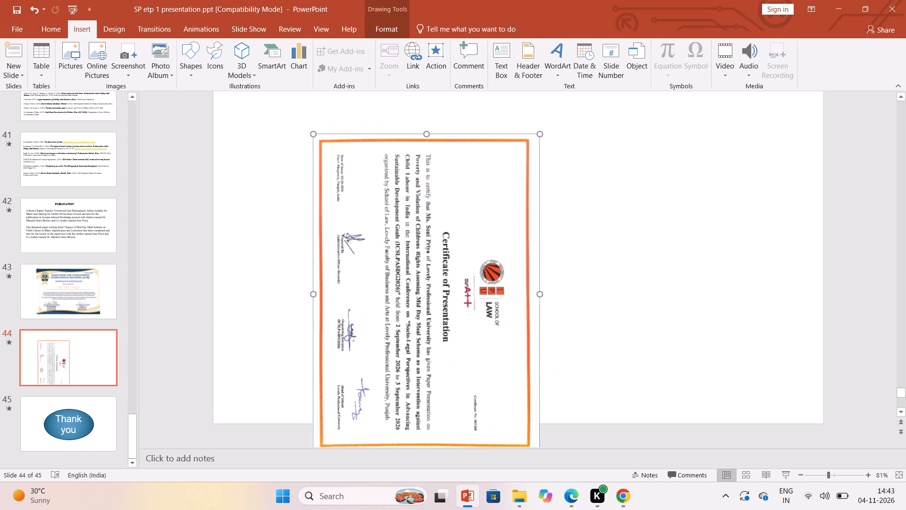
pyautogui.moveTo(540, 133); pyautogui.dragTo(510, 154)
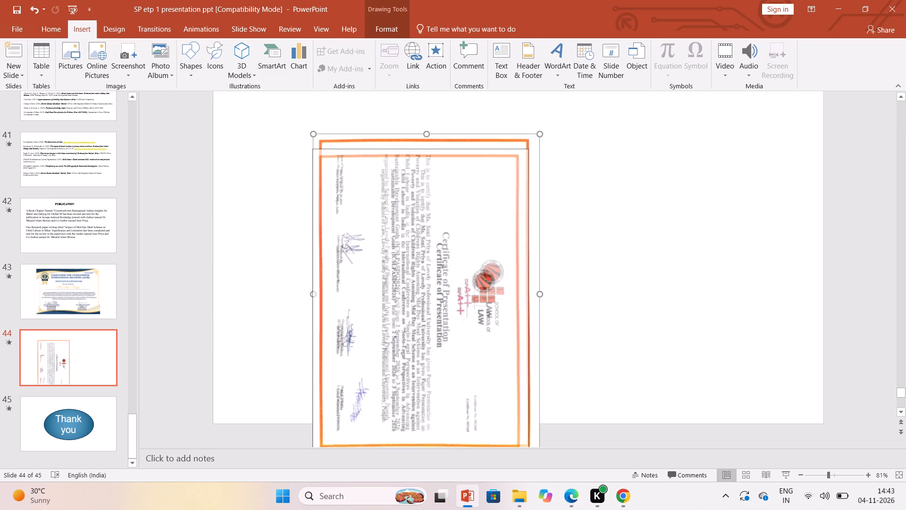
pyautogui.moveTo(510, 154); pyautogui.dragTo(409, 235)
pyautogui.moveTo(392, 290); pyautogui.dragTo(425, 212)
pyautogui.hscroll(1, 425, 212)
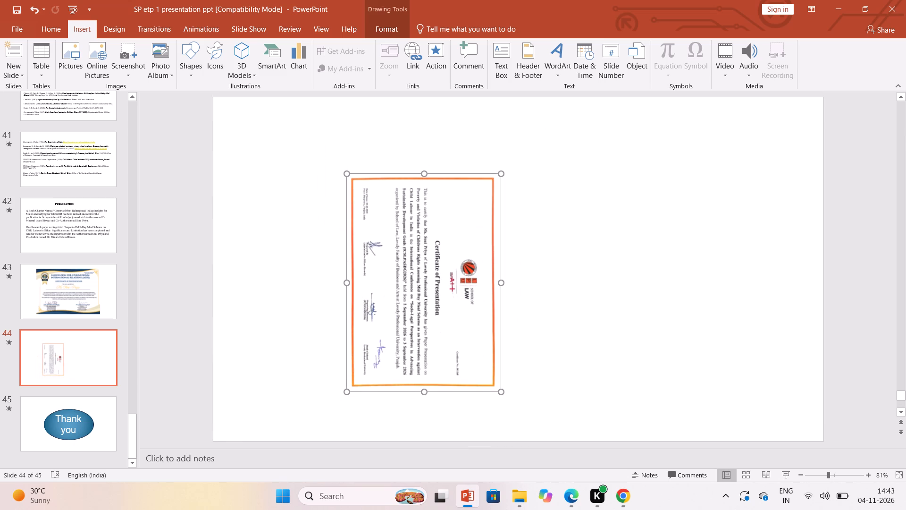
# Nudge and slightly resize the sideways certificate image on slide 44, and move it closer to the slide's centre.
pyautogui.hotkey('ctrl', 'Left')
pyautogui.hotkey('ctrl', 'Left')
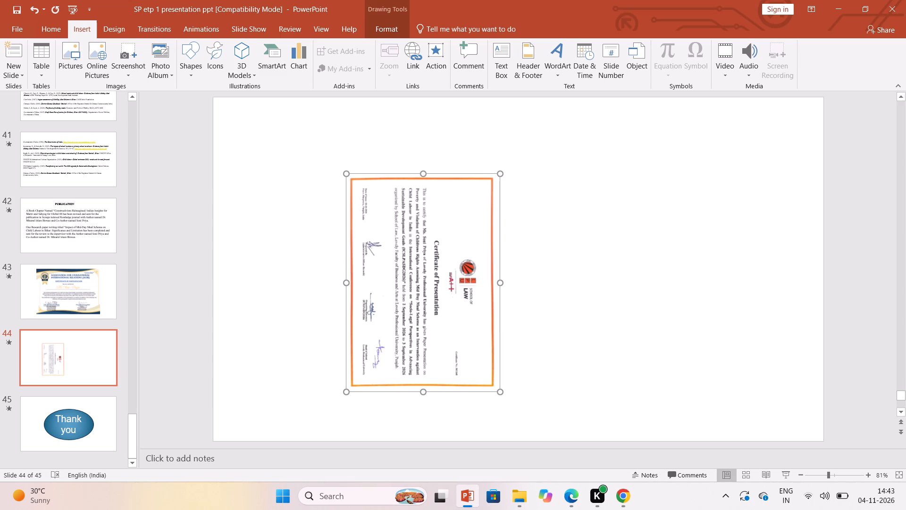
pyautogui.press('Down')
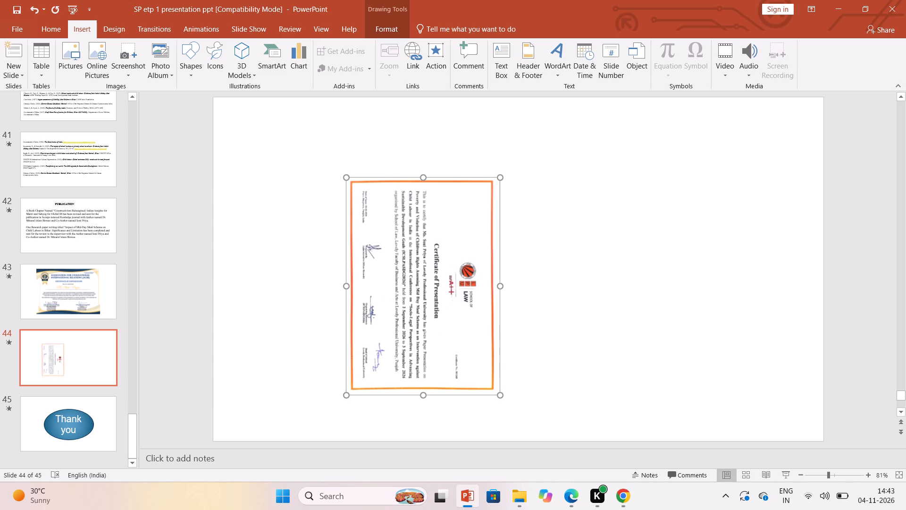
pyautogui.hotkey('ctrl', 'shift', 'Left')
pyautogui.hotkey('ctrl', 'shift', 'Left')
pyautogui.hotkey('ctrl', 'shift', 'Left')
pyautogui.hotkey('ctrl', 'shift', 'Right')
pyautogui.hotkey('ctrl', 'shift', 'Right')
pyautogui.hotkey('ctrl', 'shift', 'Right')
pyautogui.hotkey('ctrl', 'shift', 'Right')
pyautogui.hotkey('ctrl', 'shift', 'Up')
pyautogui.hotkey('ctrl', 'shift', 'Up')
pyautogui.hotkey('ctrl', 'shift', 'Down')
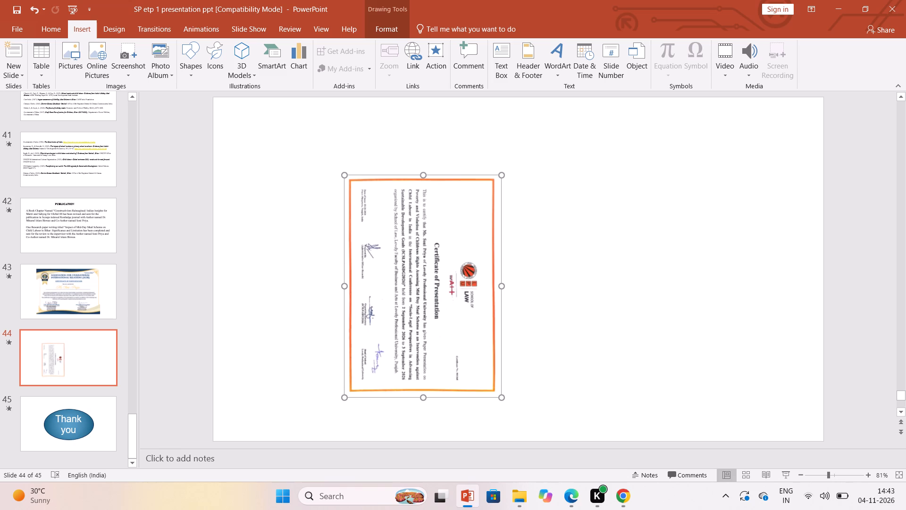
pyautogui.hotkey('ctrl', 'shift', 'Down')
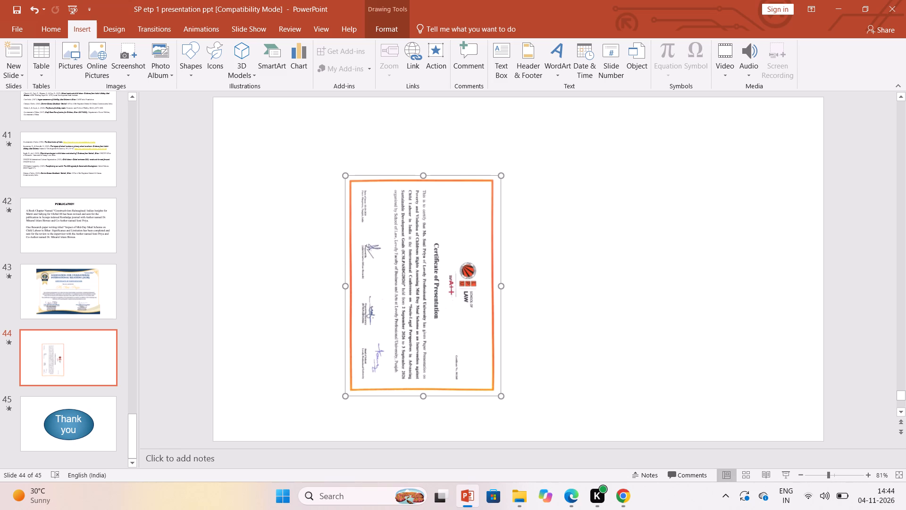
pyautogui.moveTo(396, 396); pyautogui.dragTo(446, 404)
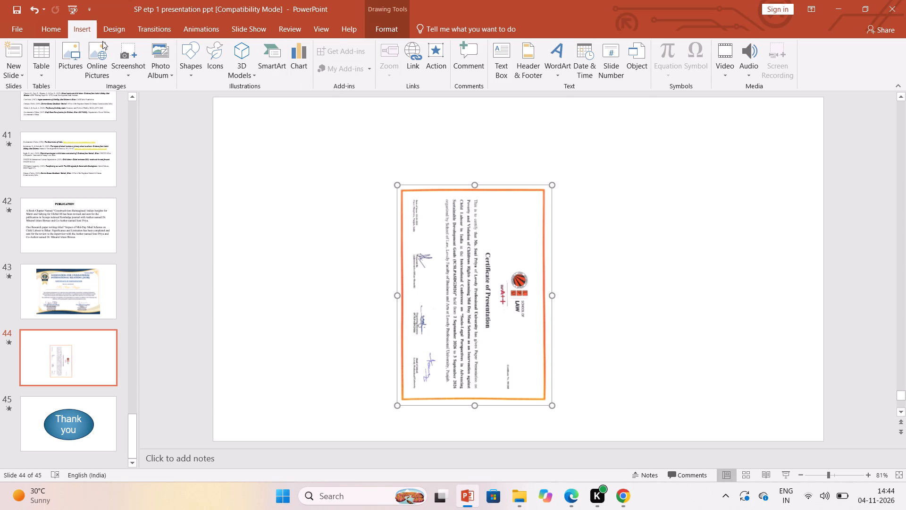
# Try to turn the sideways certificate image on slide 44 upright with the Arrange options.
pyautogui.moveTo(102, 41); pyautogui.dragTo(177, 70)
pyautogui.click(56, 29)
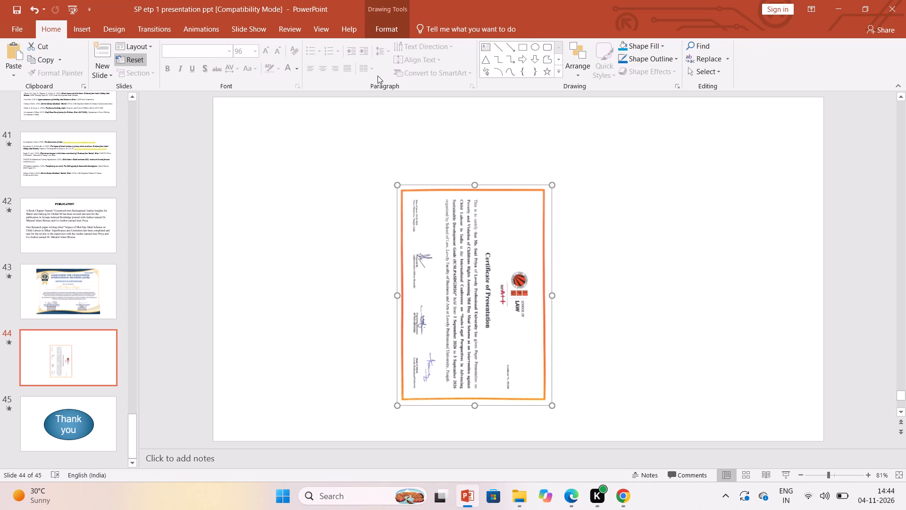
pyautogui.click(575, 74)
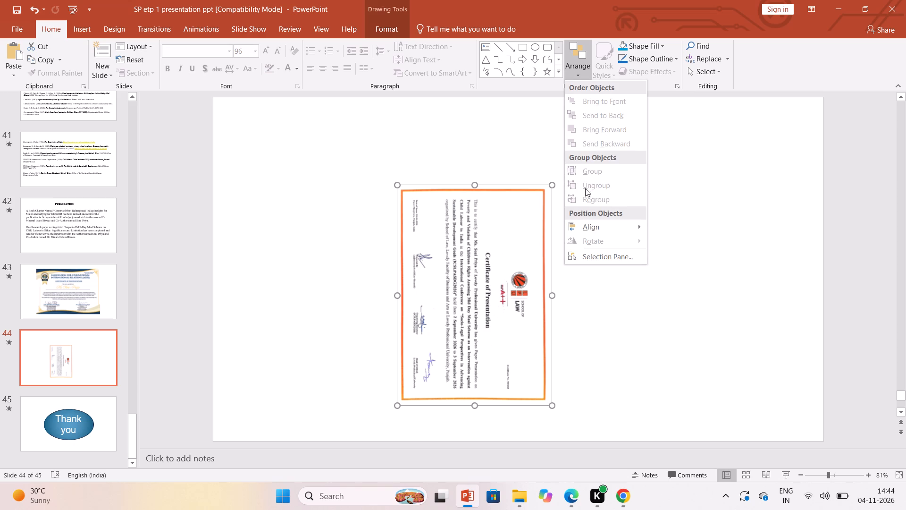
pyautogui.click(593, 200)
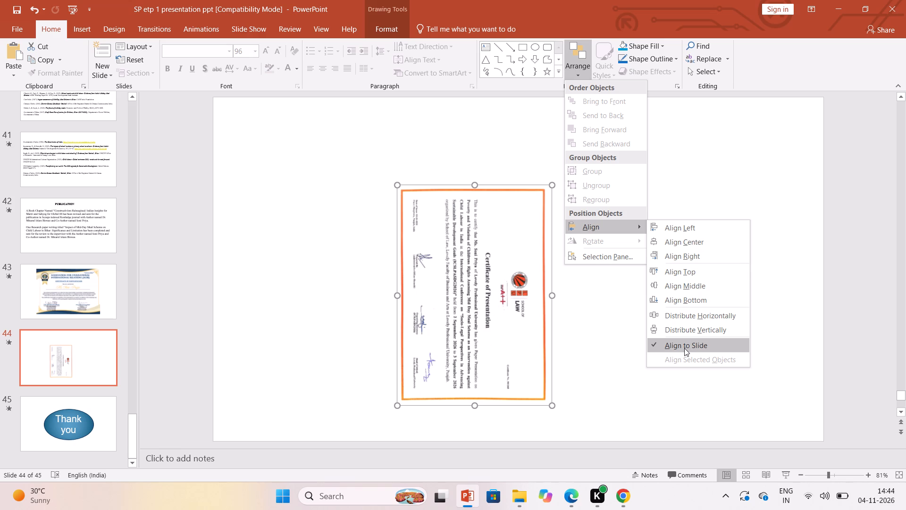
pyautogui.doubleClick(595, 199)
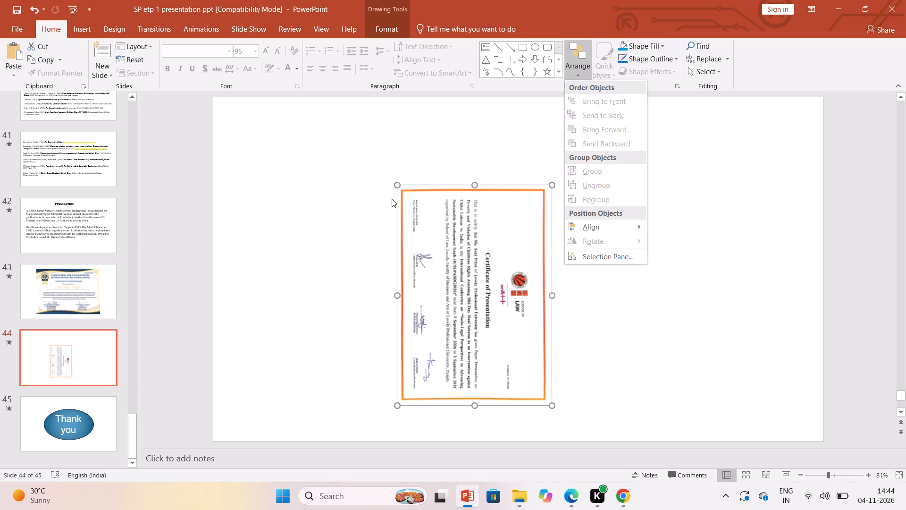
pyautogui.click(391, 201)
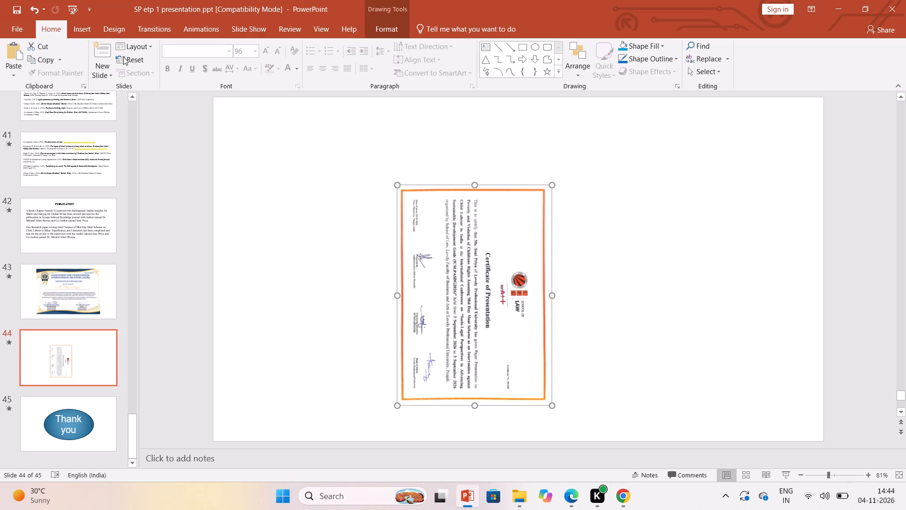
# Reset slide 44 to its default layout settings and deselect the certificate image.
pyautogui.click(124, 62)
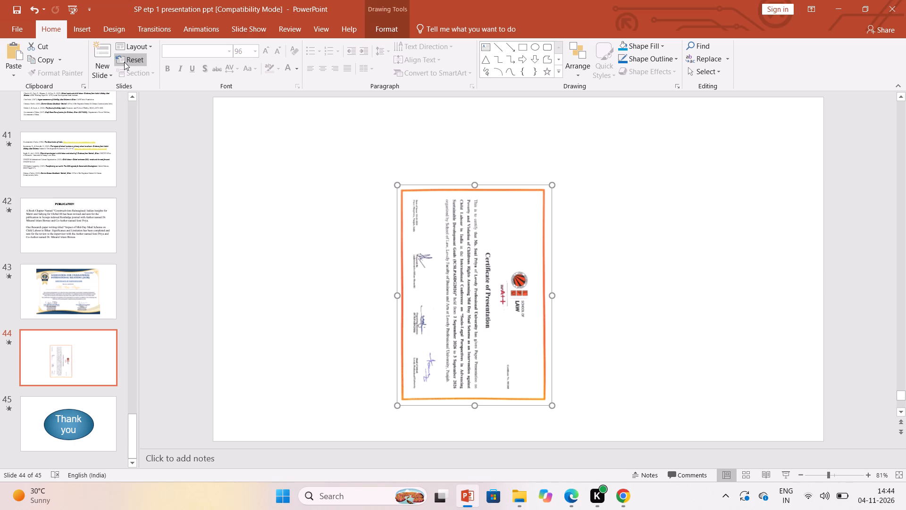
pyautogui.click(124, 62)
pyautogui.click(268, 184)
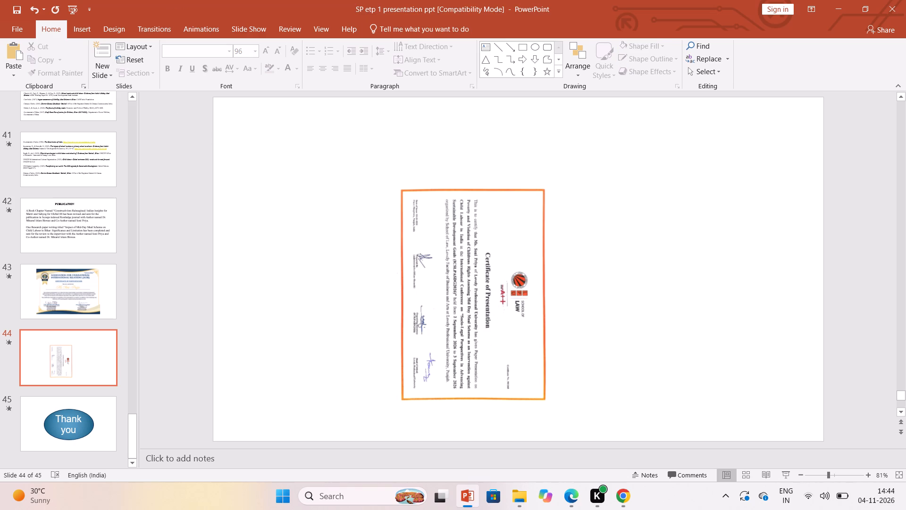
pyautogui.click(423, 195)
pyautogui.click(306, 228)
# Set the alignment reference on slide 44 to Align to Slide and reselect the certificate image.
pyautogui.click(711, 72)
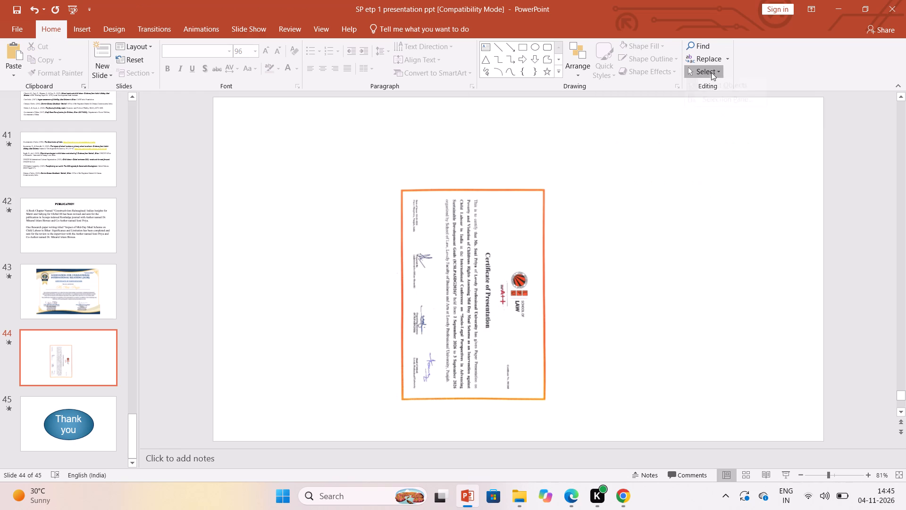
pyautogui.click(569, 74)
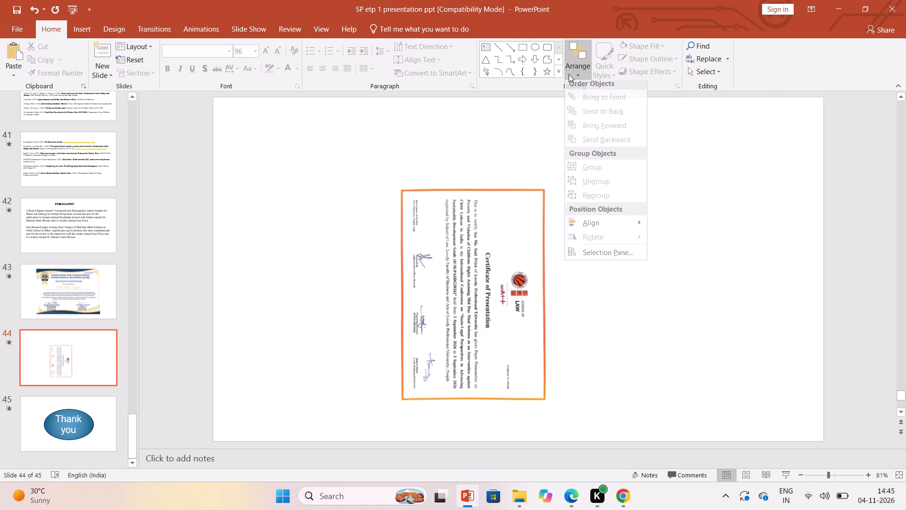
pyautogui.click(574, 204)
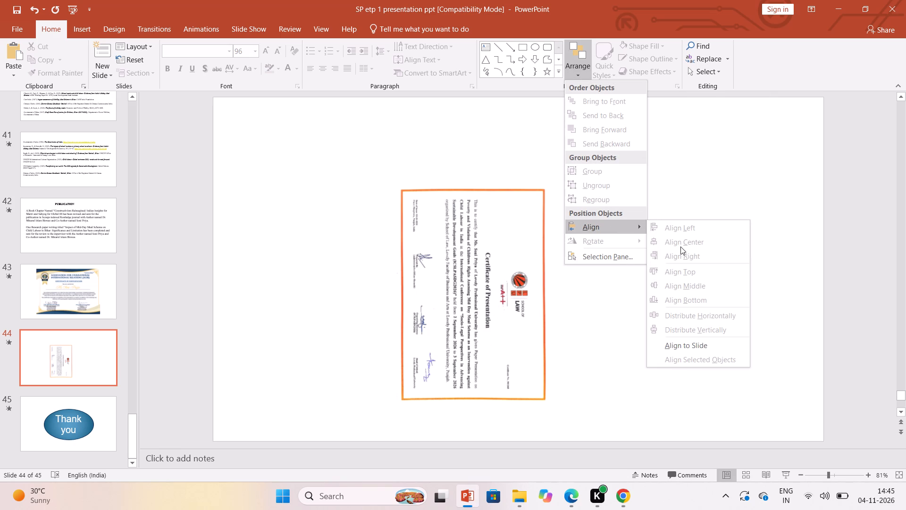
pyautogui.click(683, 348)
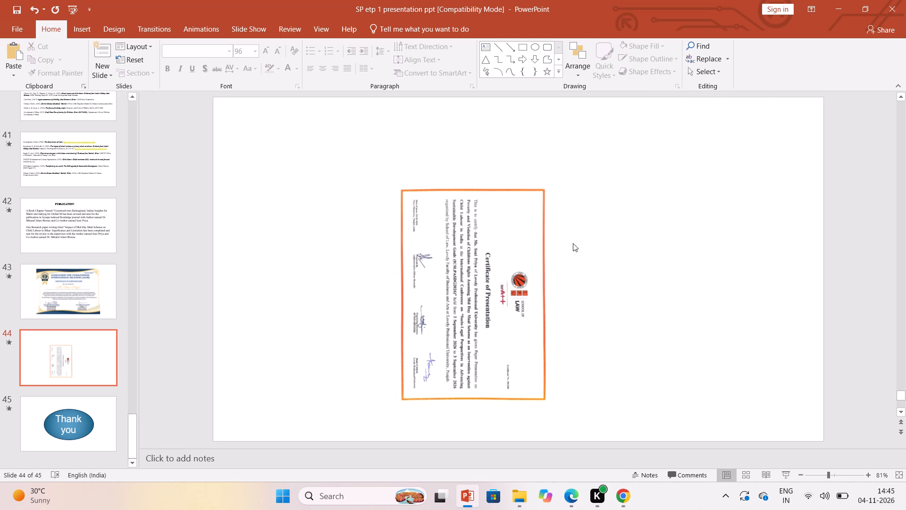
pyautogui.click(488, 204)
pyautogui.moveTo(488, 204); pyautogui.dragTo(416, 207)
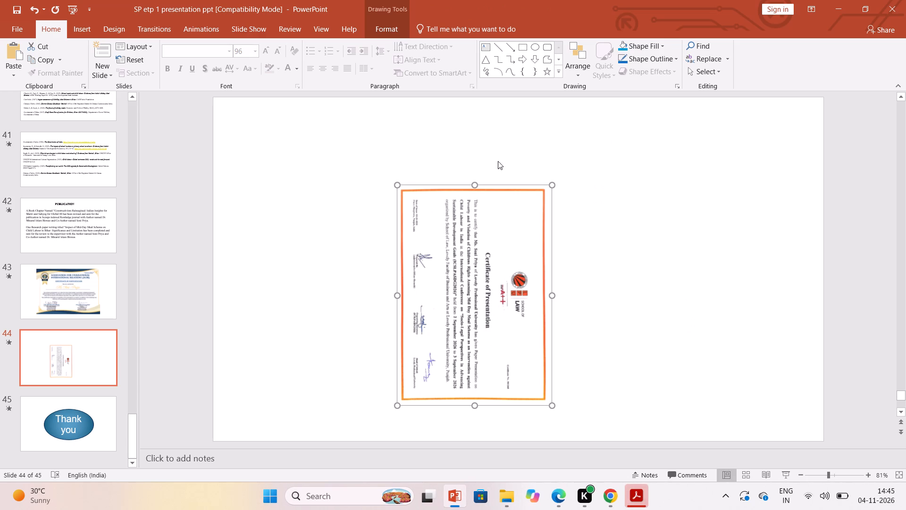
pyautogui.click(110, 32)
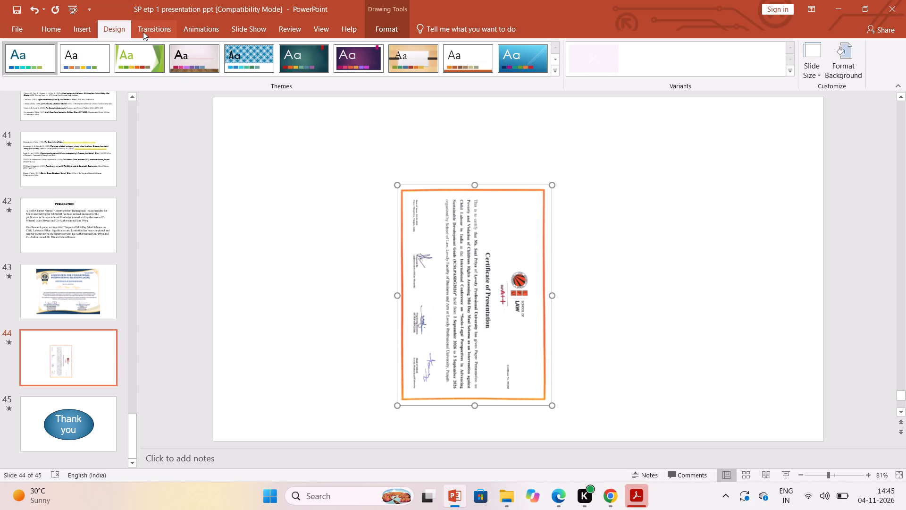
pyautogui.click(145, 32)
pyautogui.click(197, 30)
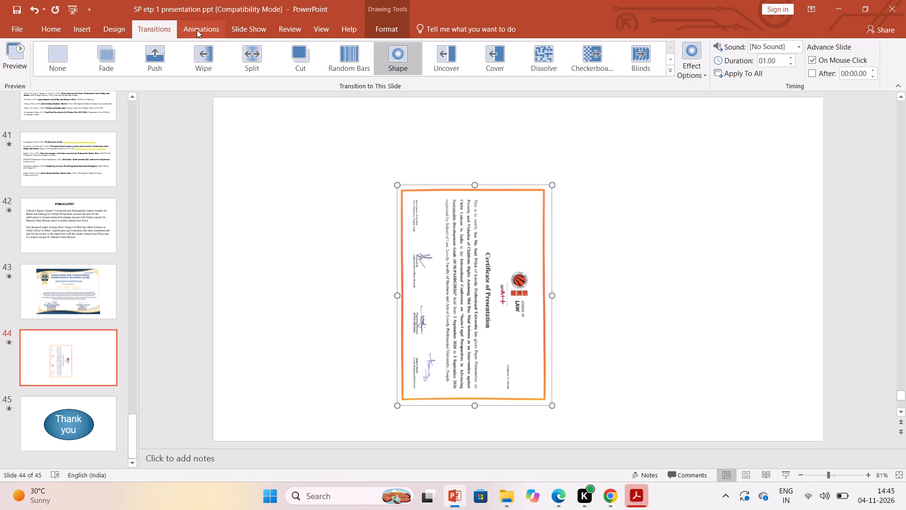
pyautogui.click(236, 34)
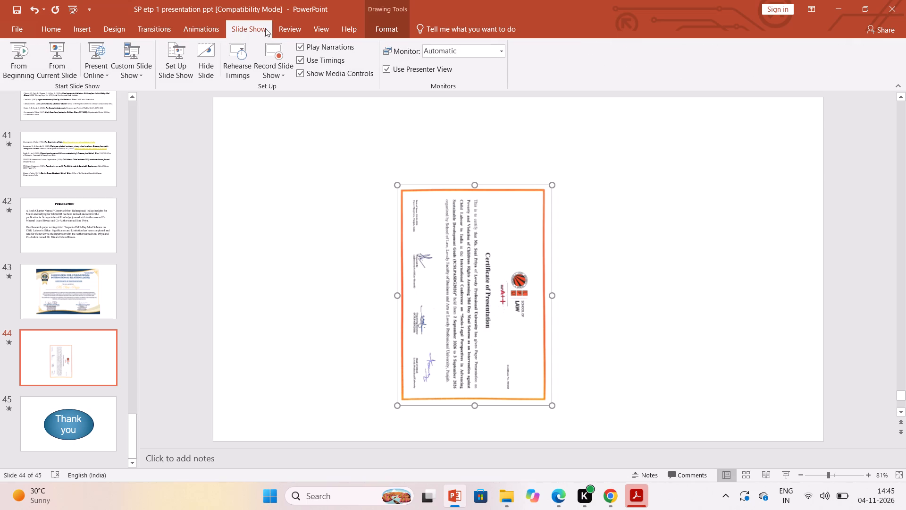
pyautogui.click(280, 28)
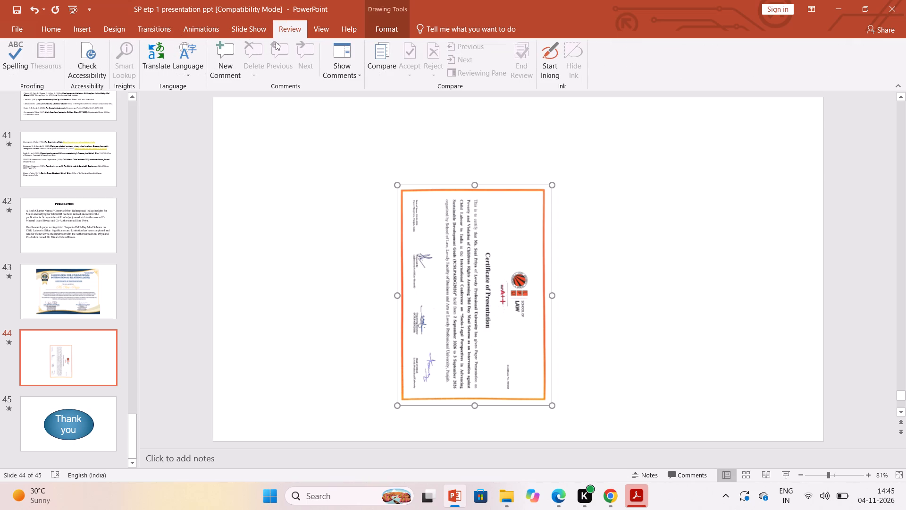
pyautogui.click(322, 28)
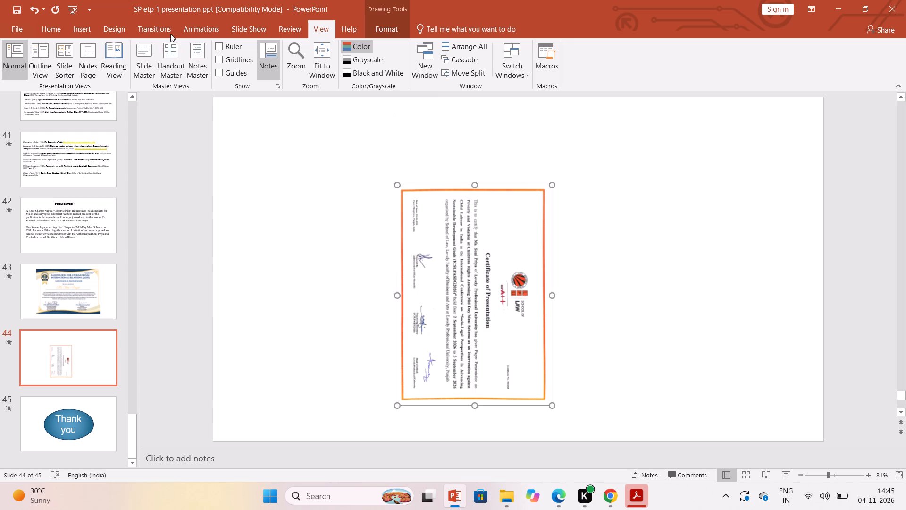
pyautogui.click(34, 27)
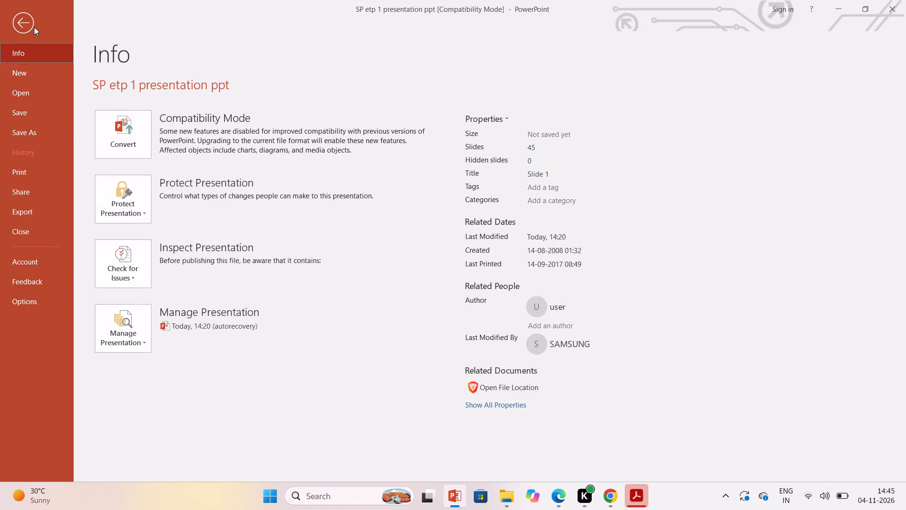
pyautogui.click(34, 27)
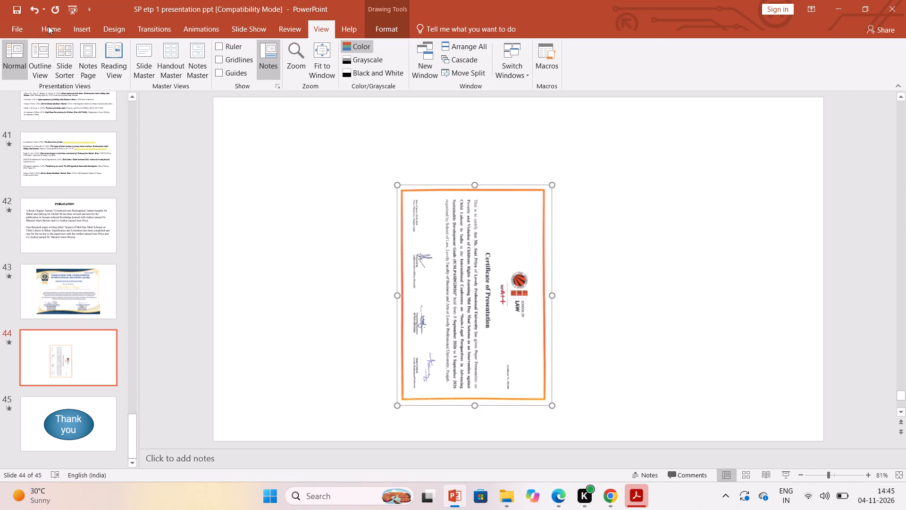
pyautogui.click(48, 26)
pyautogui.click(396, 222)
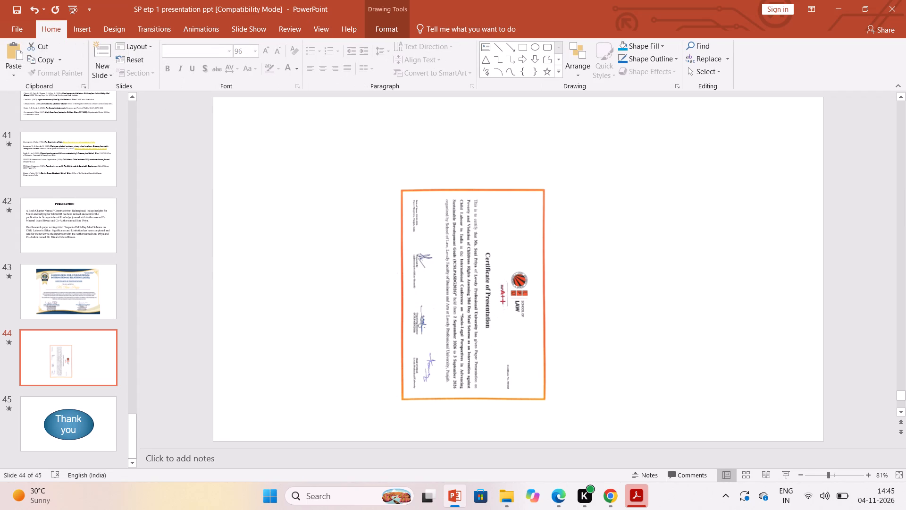
# Shift the certificate image on slide 44 slightly left and enlarge it proportionally from its upper-left corner.
pyautogui.click(454, 250)
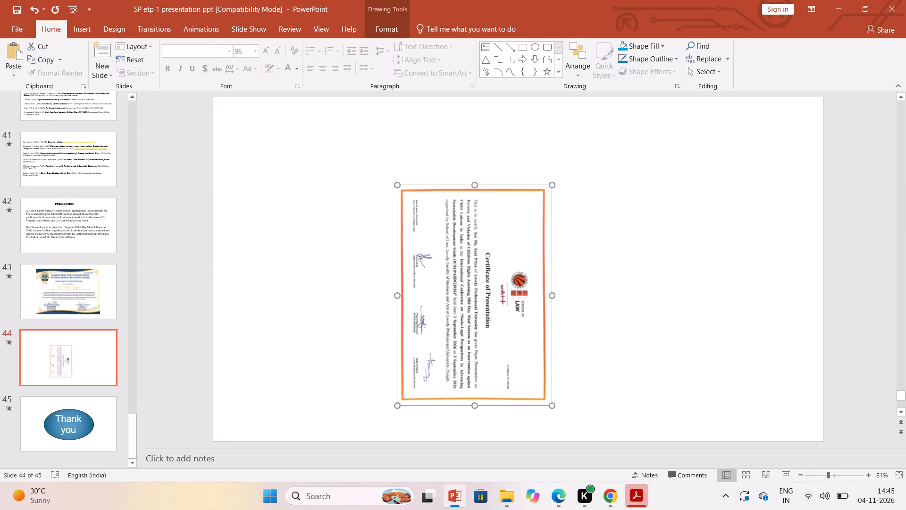
pyautogui.moveTo(454, 250); pyautogui.dragTo(427, 248)
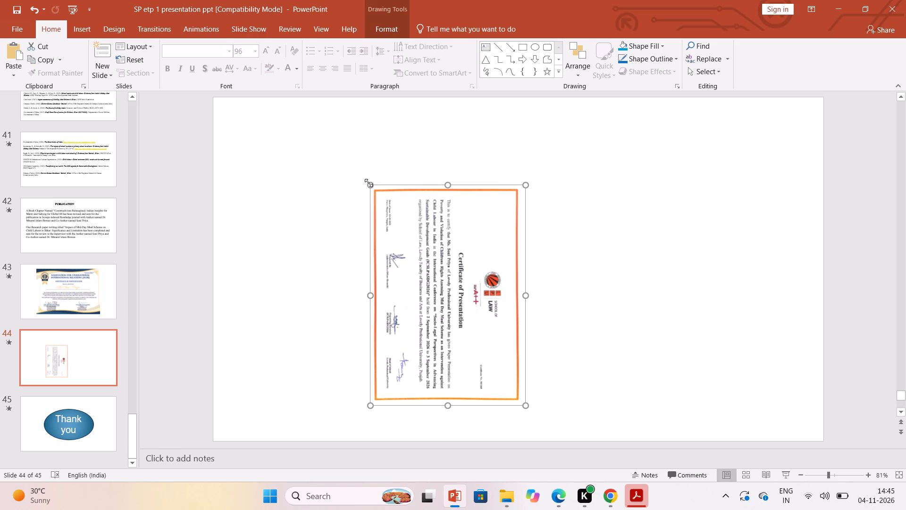
pyautogui.moveTo(369, 183); pyautogui.dragTo(362, 192)
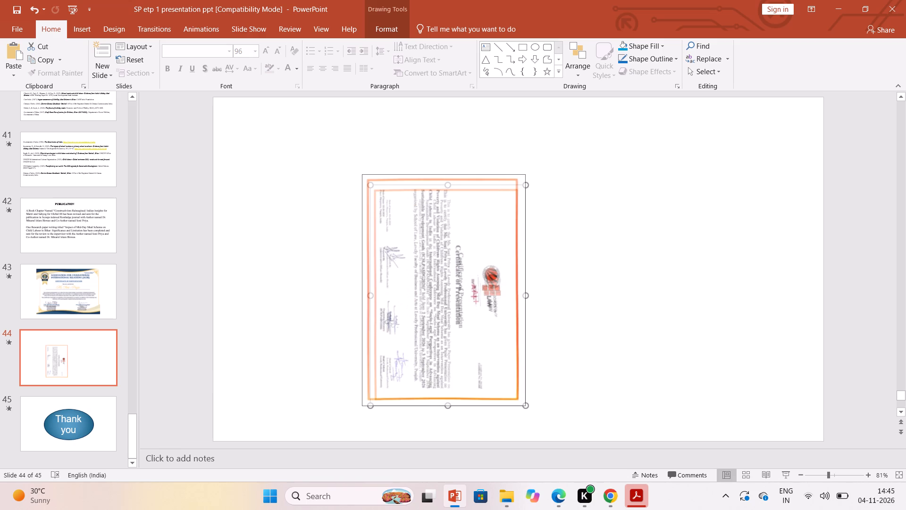
pyautogui.moveTo(362, 192); pyautogui.dragTo(349, 214)
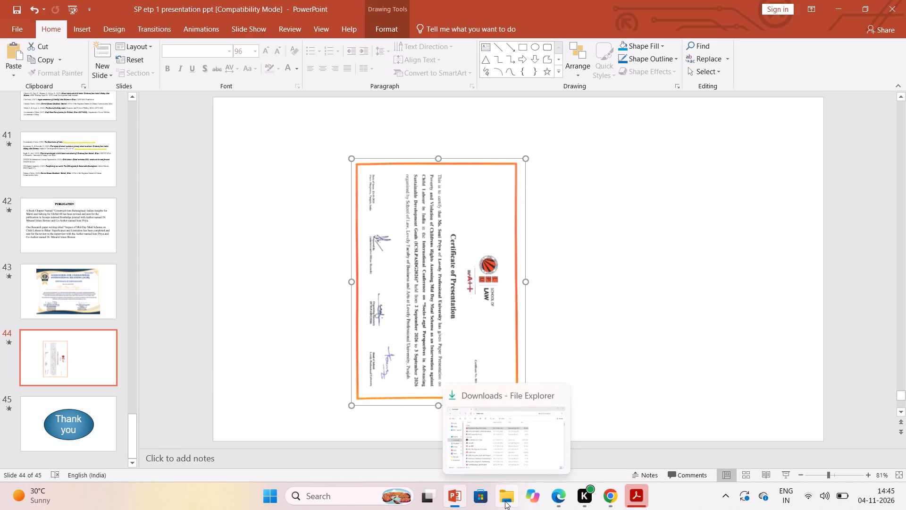
# Open the DocScanner 4 Nov 2026 2-40 pm PDF from Downloads and rotate its certificate page until it reads upright.
pyautogui.click(505, 460)
pyautogui.doubleClick(392, 188)
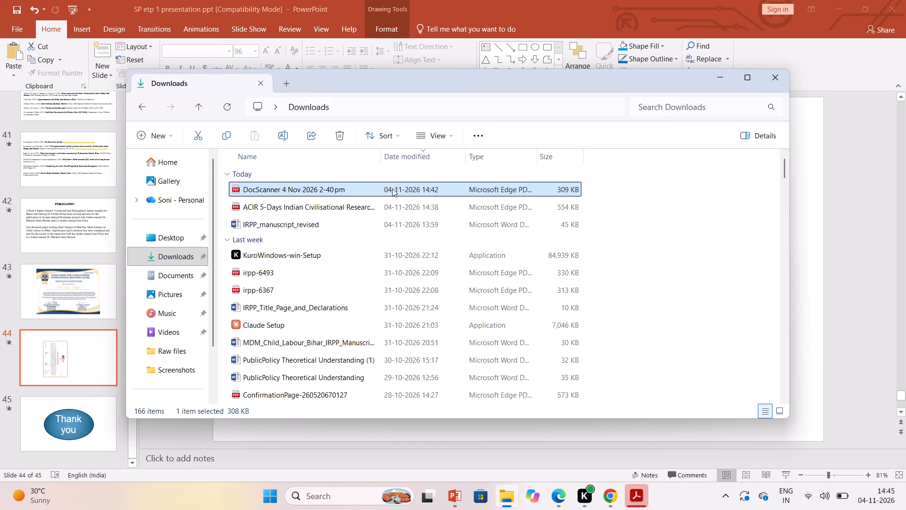
pyautogui.scroll(-1, 439, 228)
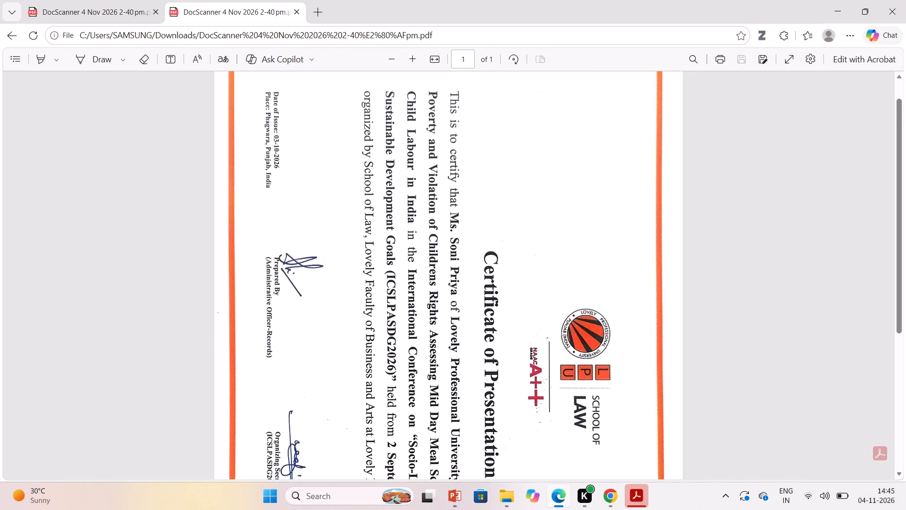
pyautogui.scroll(-1, 439, 228)
pyautogui.click(508, 64)
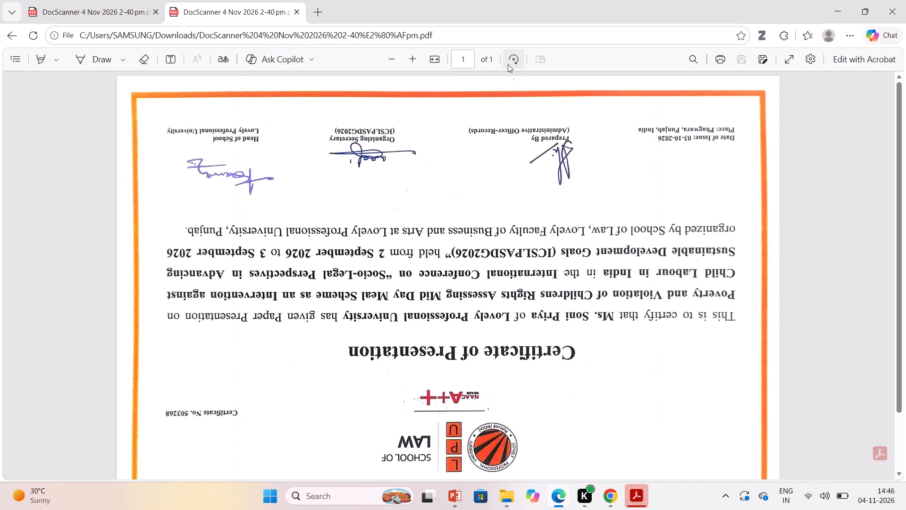
pyautogui.click(517, 65)
pyautogui.click(515, 65)
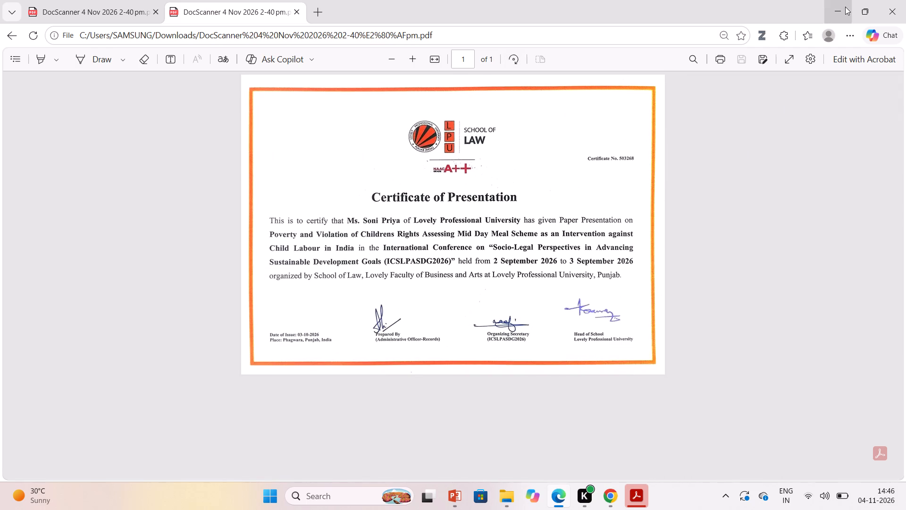
pyautogui.click(845, 7)
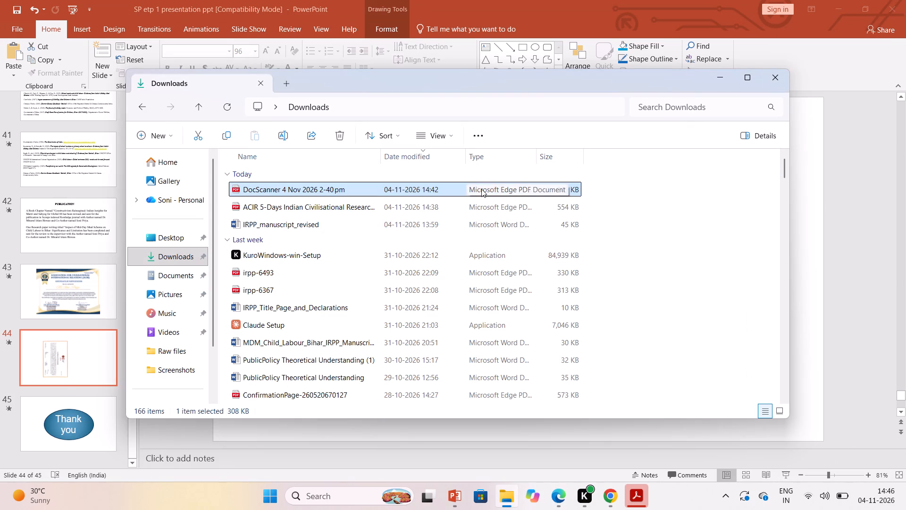
# Reopen the DocScanner PDF from Downloads to check the certificate page's orientation.
pyautogui.doubleClick(481, 189)
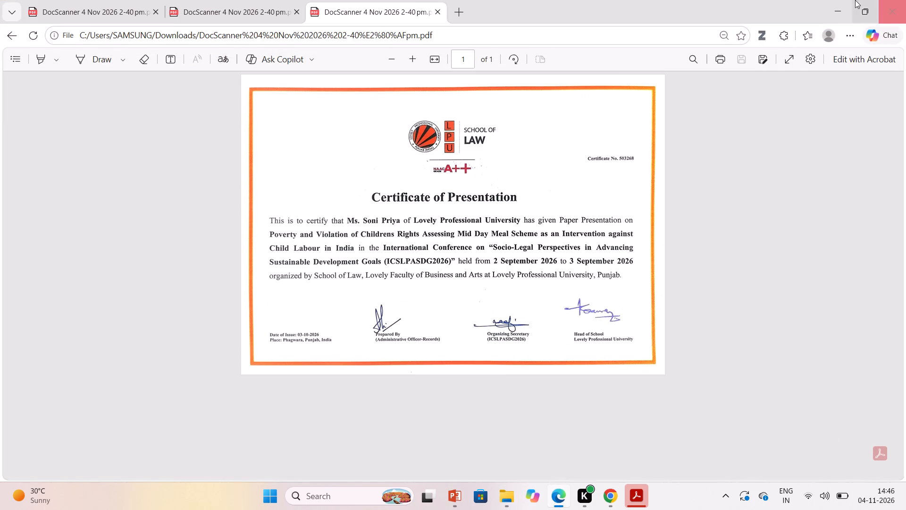
pyautogui.click(837, 2)
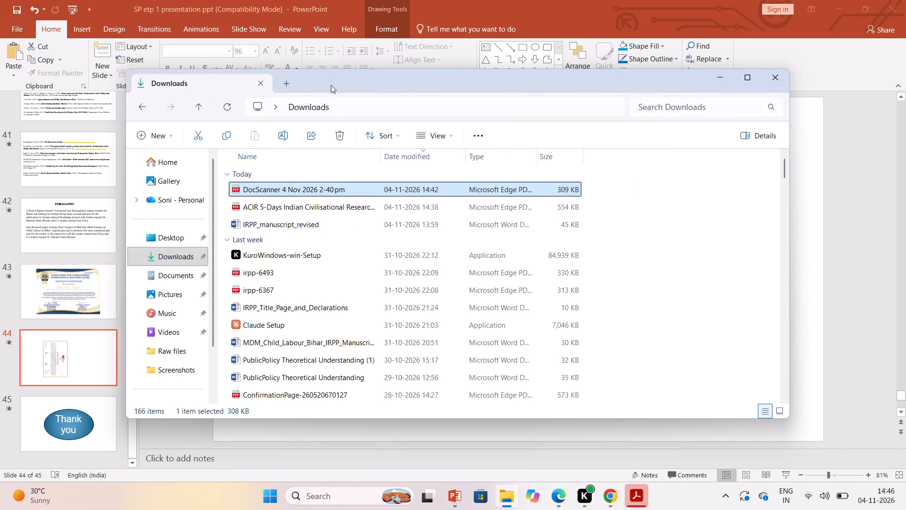
# Move the Downloads window aside and cut the sideways certificate image from slide 44.
pyautogui.moveTo(331, 85); pyautogui.dragTo(610, 169)
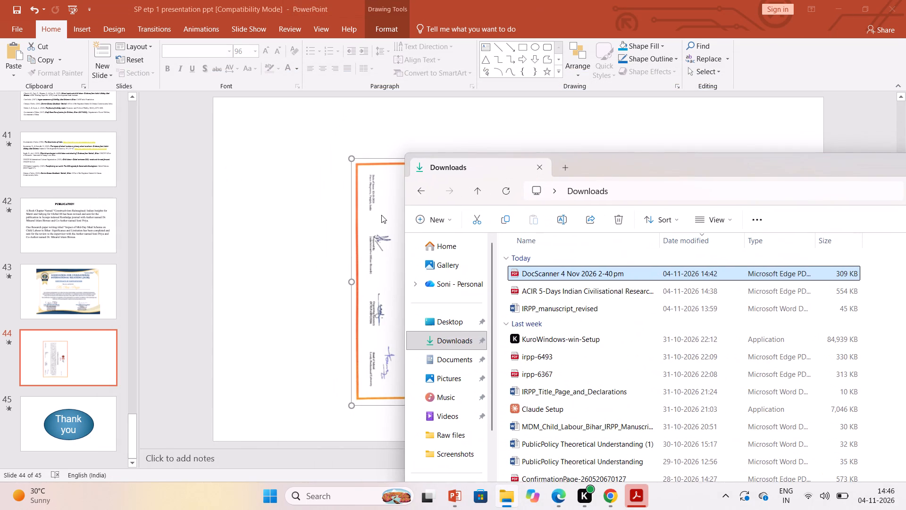
pyautogui.click(381, 215)
pyautogui.click(381, 215)
pyautogui.hotkey('ctrl', 'x')
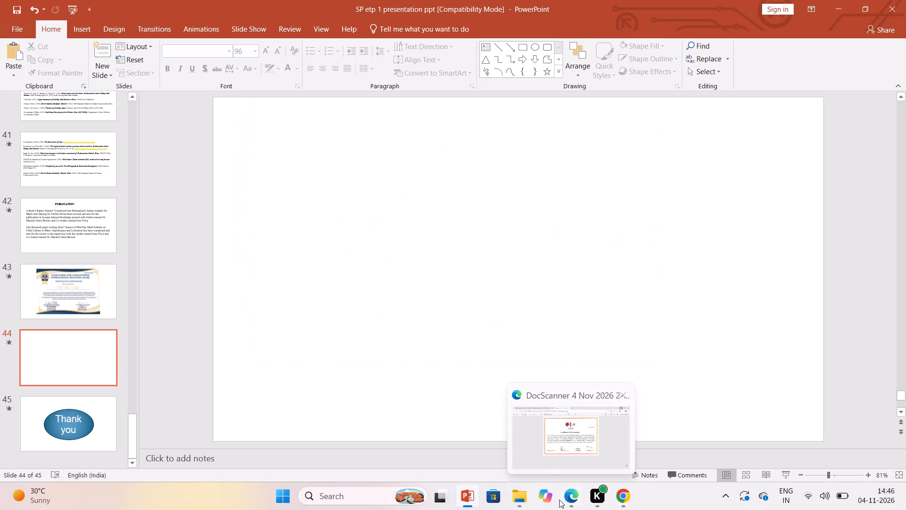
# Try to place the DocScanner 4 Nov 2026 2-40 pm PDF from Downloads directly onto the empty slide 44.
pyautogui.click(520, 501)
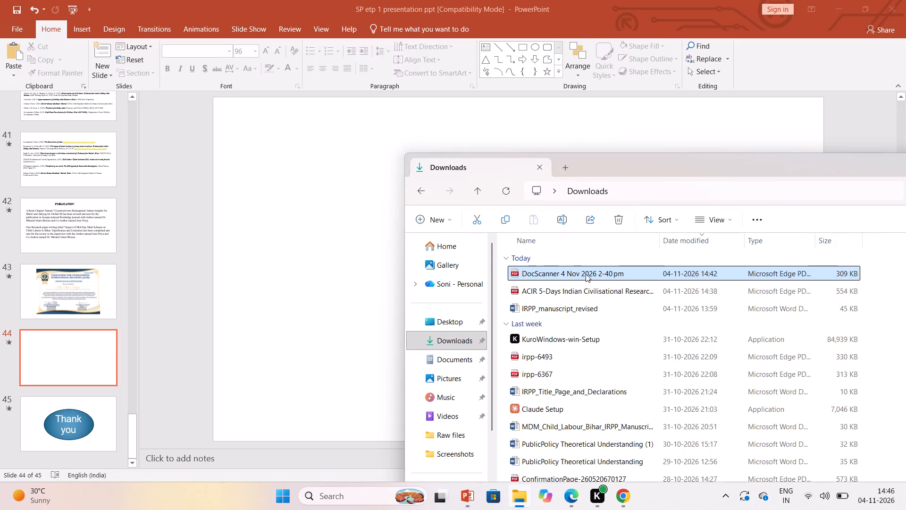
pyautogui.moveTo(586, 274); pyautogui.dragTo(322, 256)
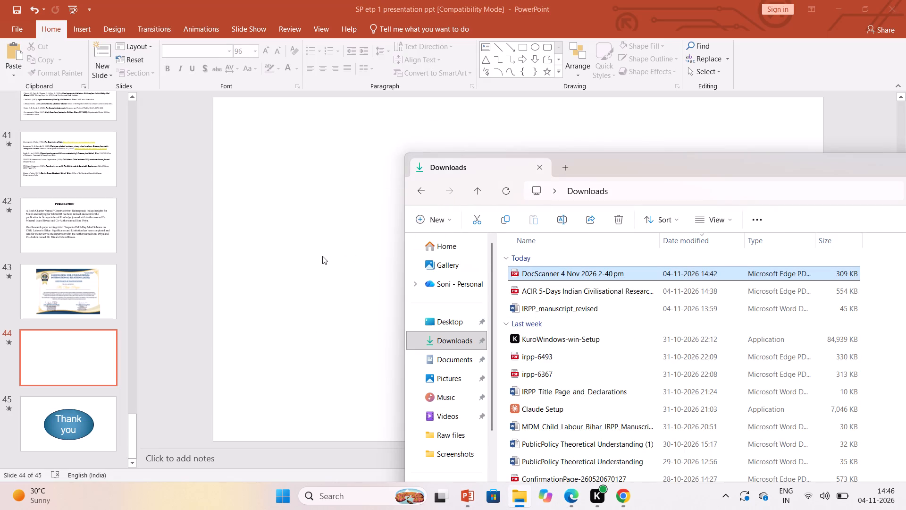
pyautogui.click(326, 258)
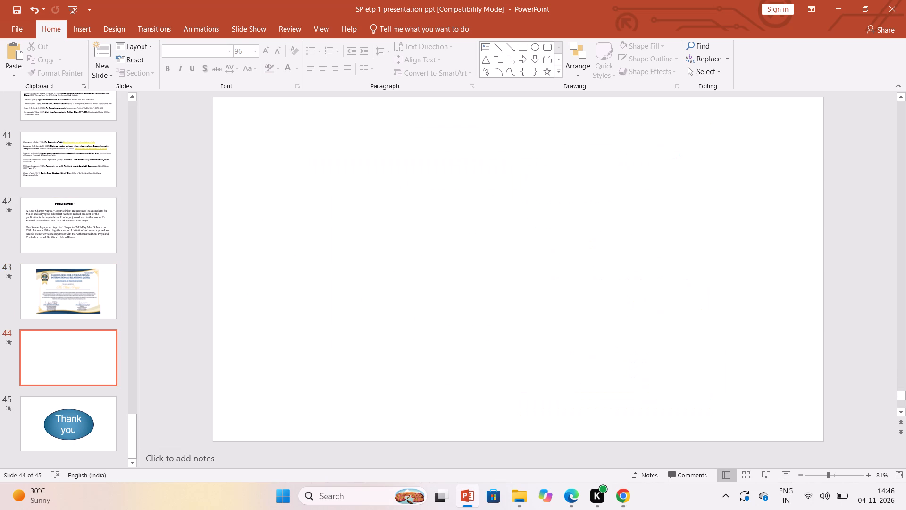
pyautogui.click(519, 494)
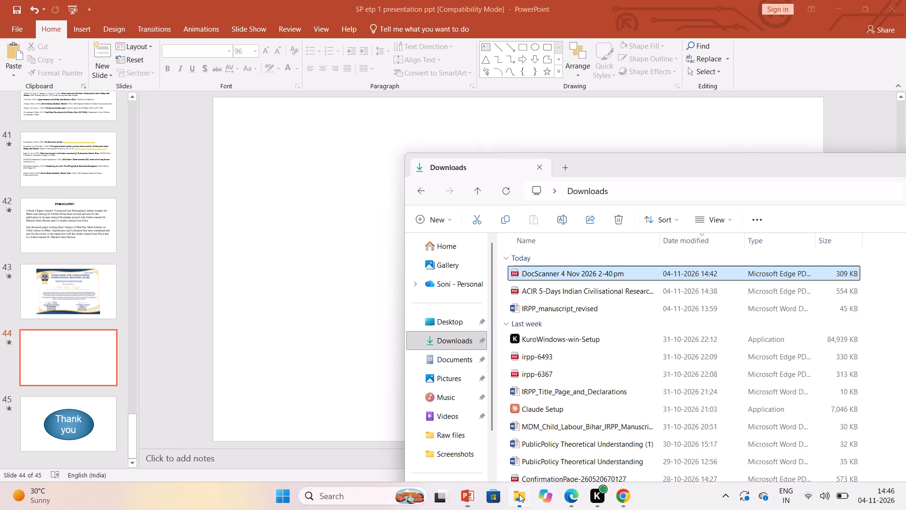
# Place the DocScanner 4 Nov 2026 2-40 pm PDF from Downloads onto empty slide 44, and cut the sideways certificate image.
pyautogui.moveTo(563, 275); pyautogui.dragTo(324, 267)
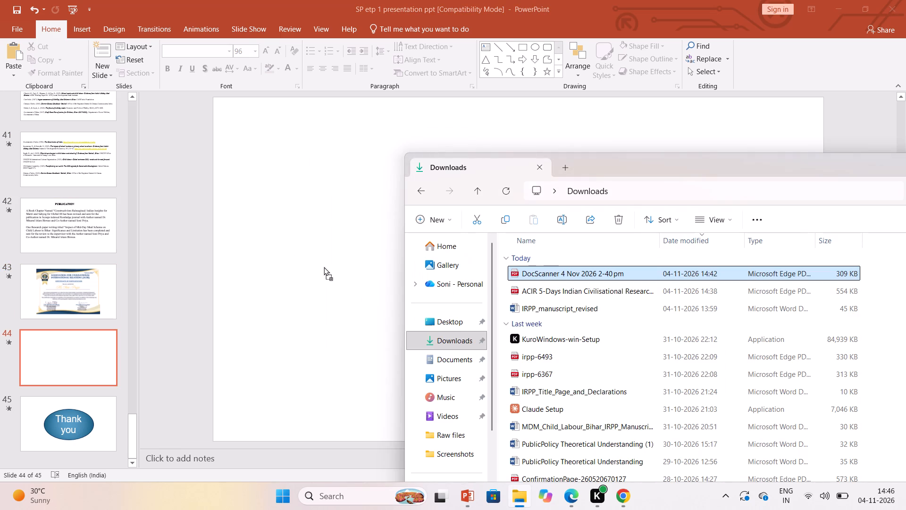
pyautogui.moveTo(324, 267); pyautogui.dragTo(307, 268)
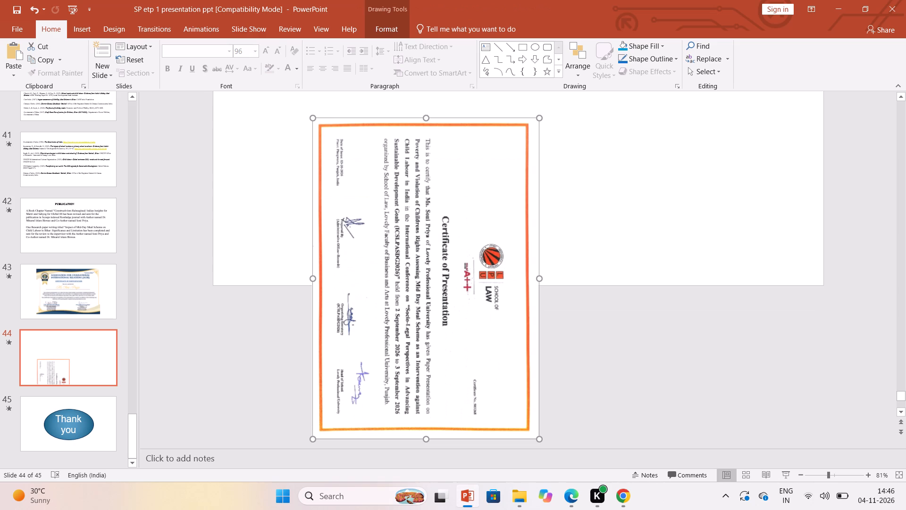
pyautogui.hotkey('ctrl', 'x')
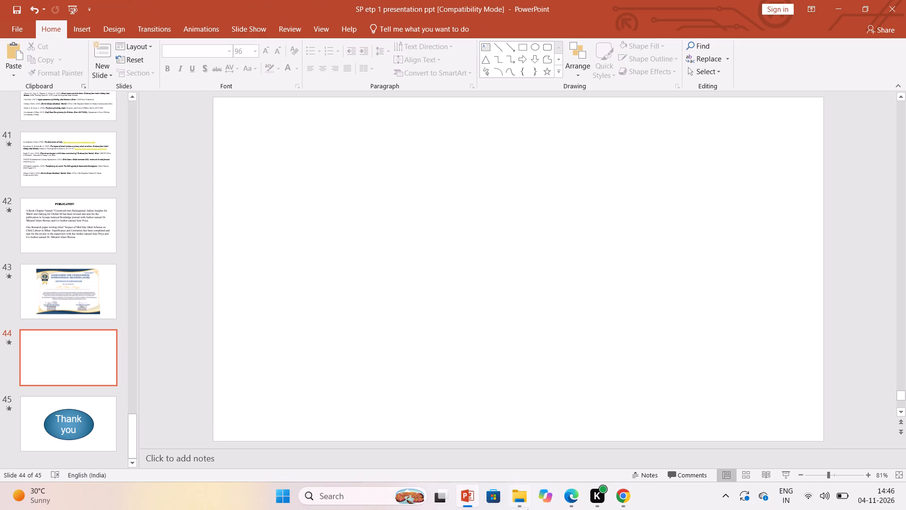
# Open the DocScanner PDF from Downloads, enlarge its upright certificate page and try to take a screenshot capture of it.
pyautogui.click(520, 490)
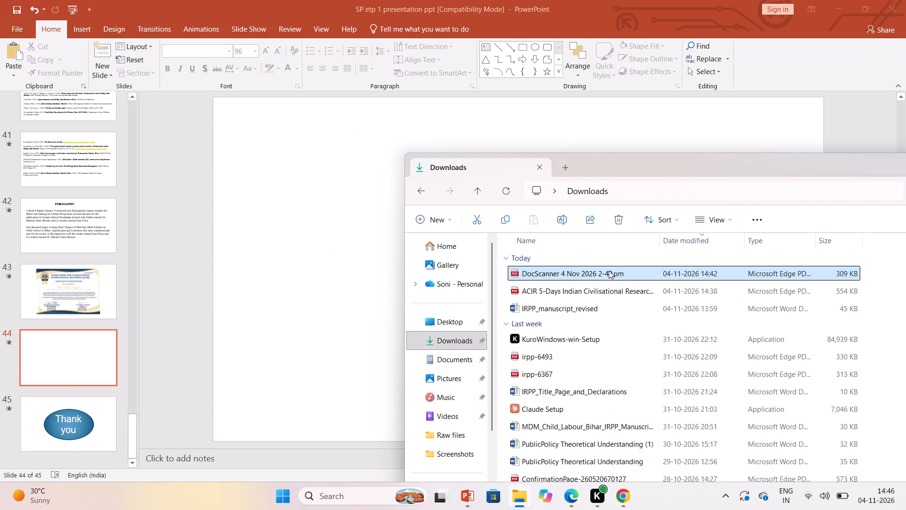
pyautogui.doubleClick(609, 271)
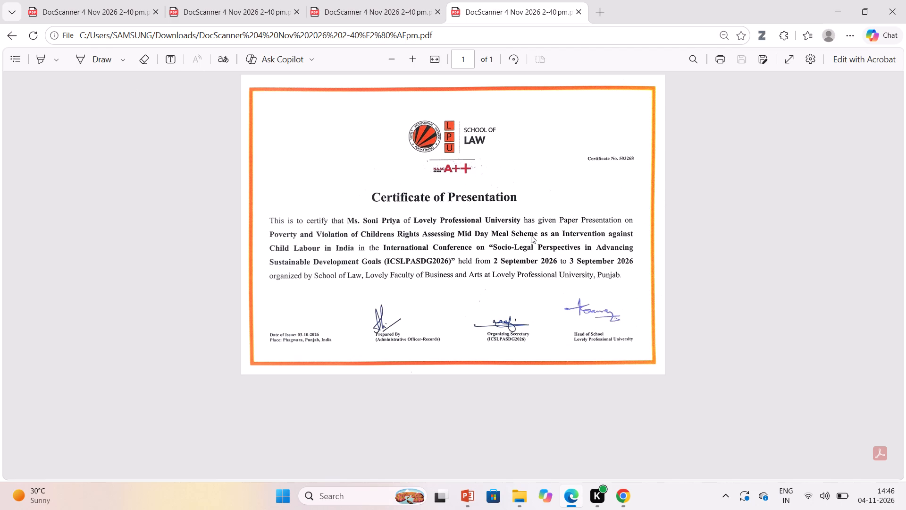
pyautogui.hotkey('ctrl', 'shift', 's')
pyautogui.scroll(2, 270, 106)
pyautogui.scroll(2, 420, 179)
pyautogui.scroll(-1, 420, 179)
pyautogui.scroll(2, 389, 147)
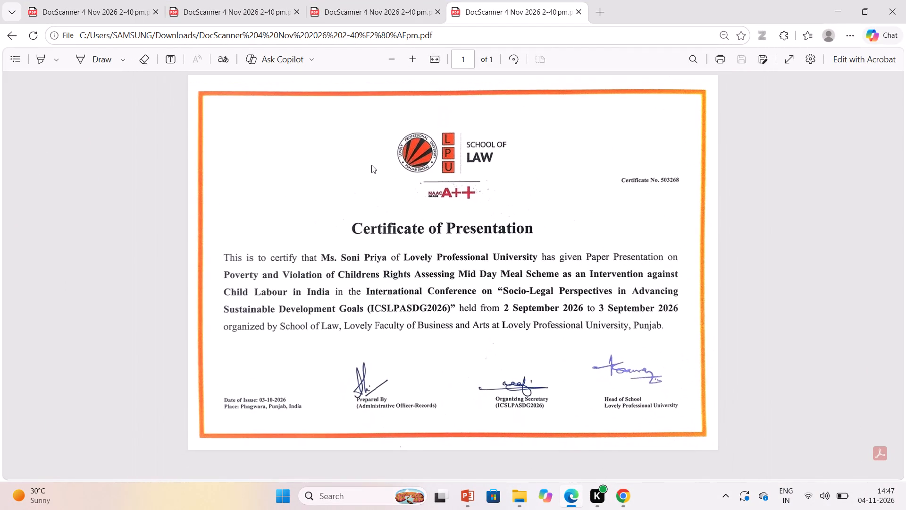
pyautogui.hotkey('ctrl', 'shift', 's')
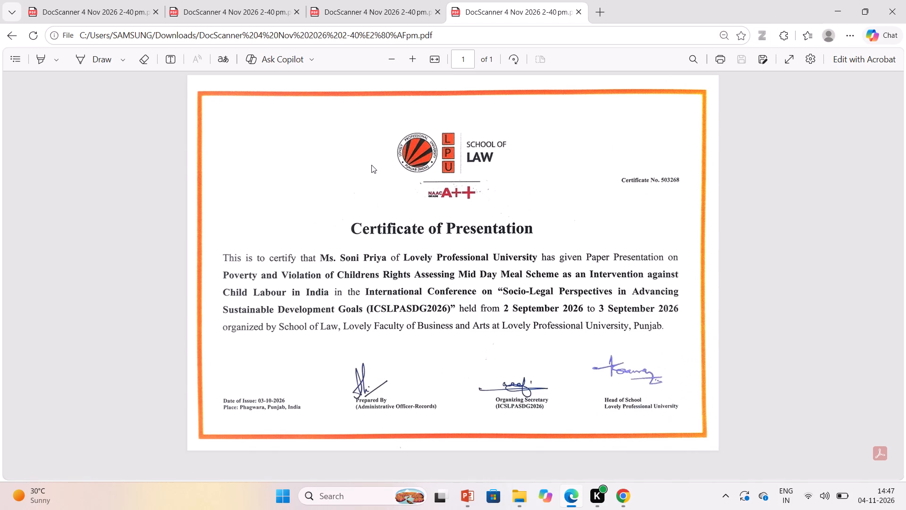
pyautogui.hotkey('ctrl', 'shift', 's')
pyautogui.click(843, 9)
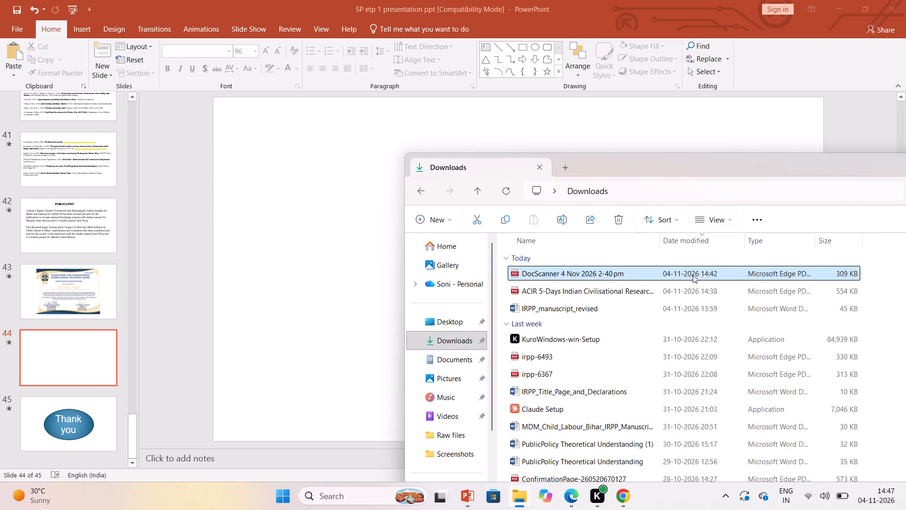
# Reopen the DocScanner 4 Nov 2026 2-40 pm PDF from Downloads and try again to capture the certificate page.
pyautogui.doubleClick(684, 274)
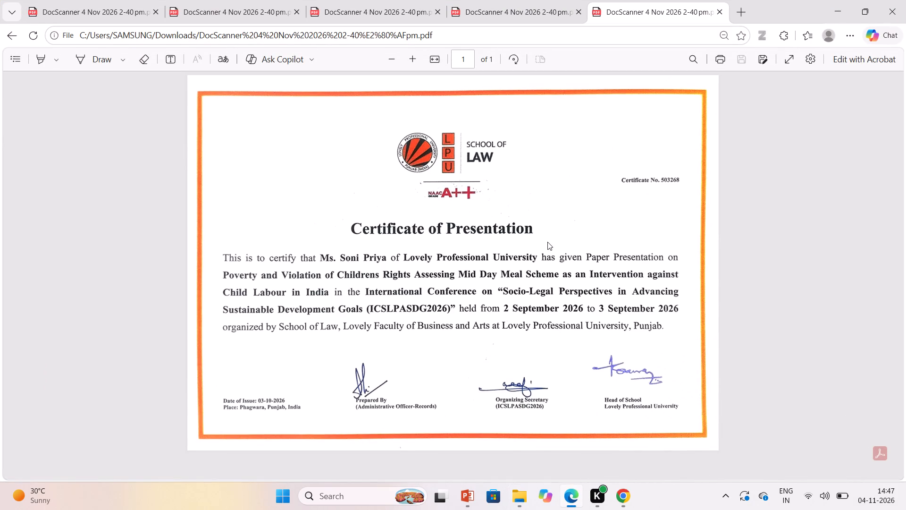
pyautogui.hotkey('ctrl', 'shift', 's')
# Switch to the previously opened DocScanner copy in the browser and close that duplicate.
pyautogui.click(528, 2)
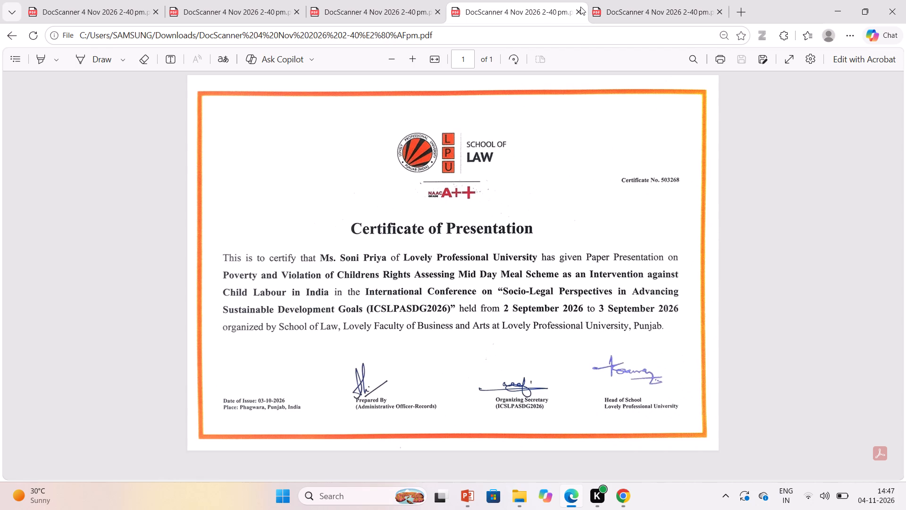
pyautogui.click(580, 7)
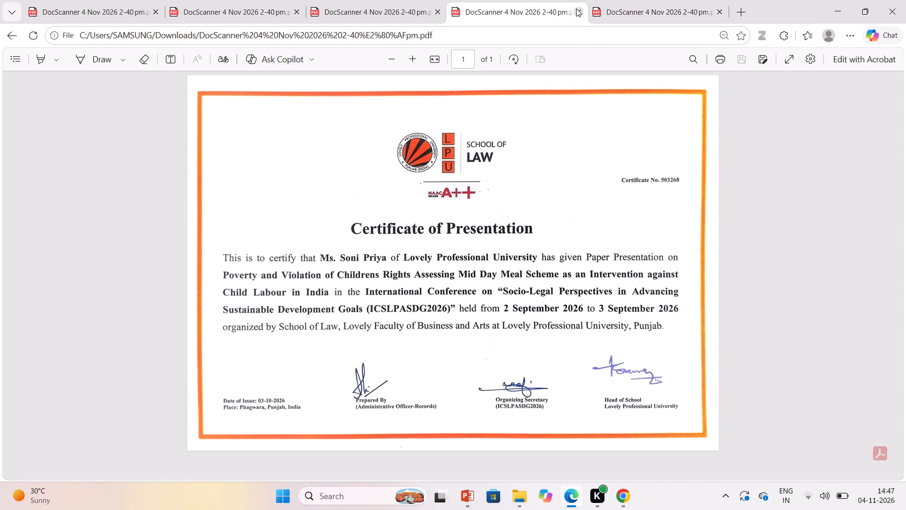
# Close the duplicate DocScanner PDF copies in Edge, keeping a single upright certificate open.
pyautogui.click(577, 11)
pyautogui.doubleClick(577, 11)
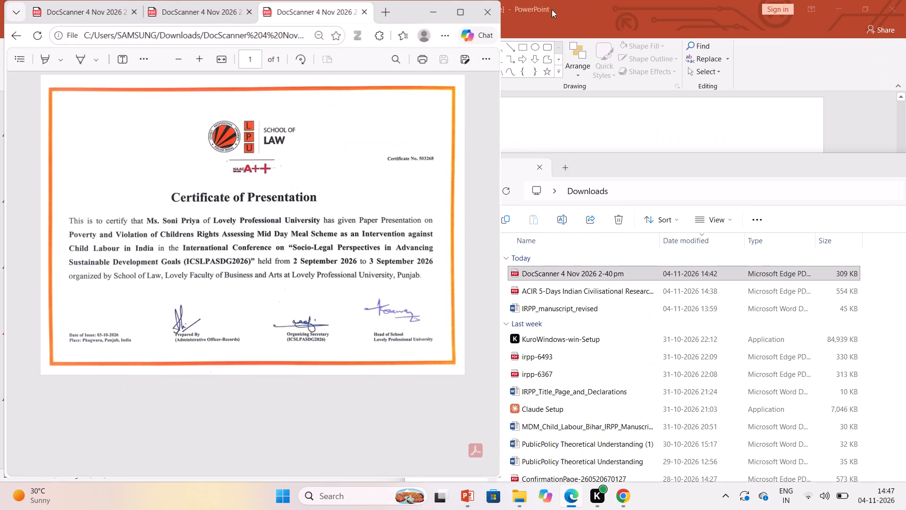
pyautogui.click(246, 10)
pyautogui.click(131, 11)
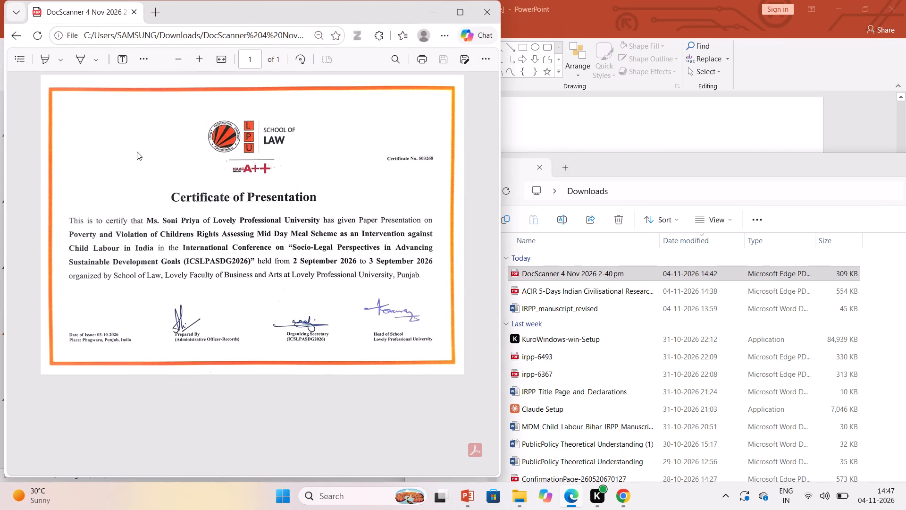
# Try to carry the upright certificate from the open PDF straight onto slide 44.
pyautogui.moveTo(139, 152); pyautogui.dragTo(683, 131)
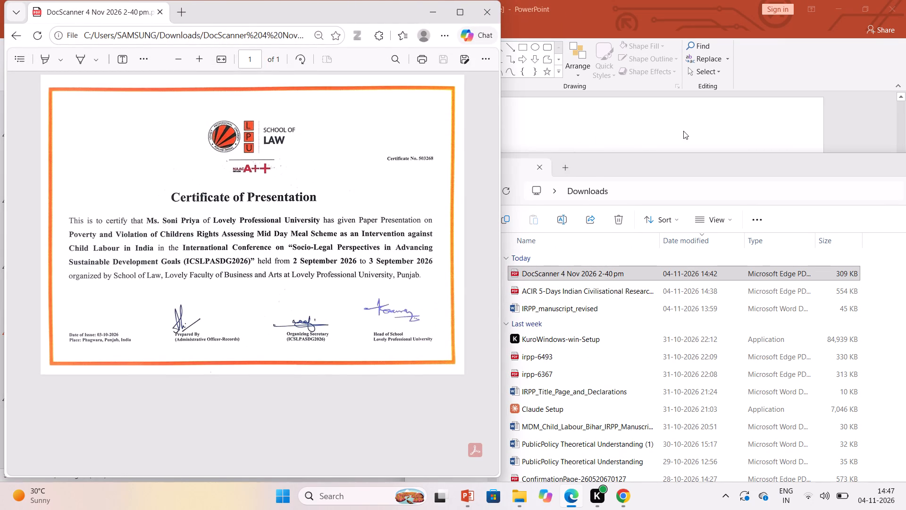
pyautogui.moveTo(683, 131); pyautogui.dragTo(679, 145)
# Close the Downloads and certificate PDF windows to return to slide 44 in PowerPoint.
pyautogui.click(534, 164)
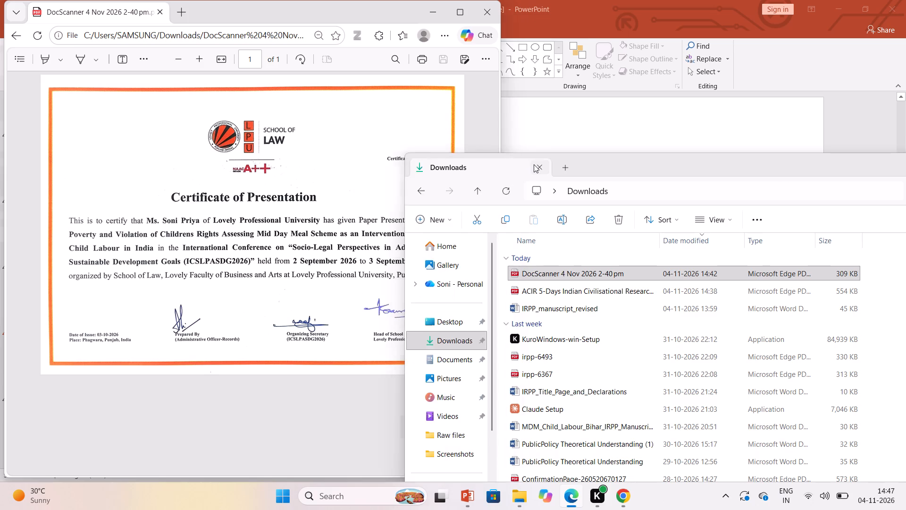
pyautogui.click(487, 19)
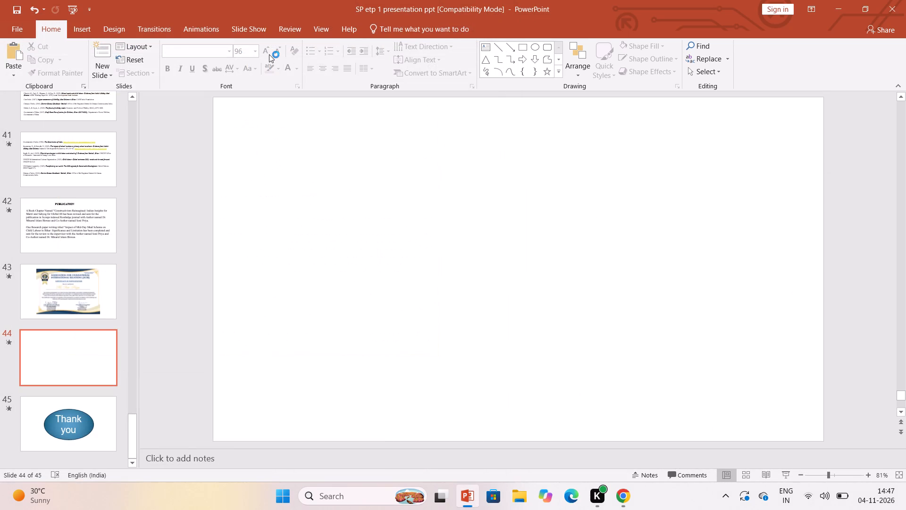
# Start inserting the upright conference certificate on the empty slide 44.
pyautogui.click(75, 23)
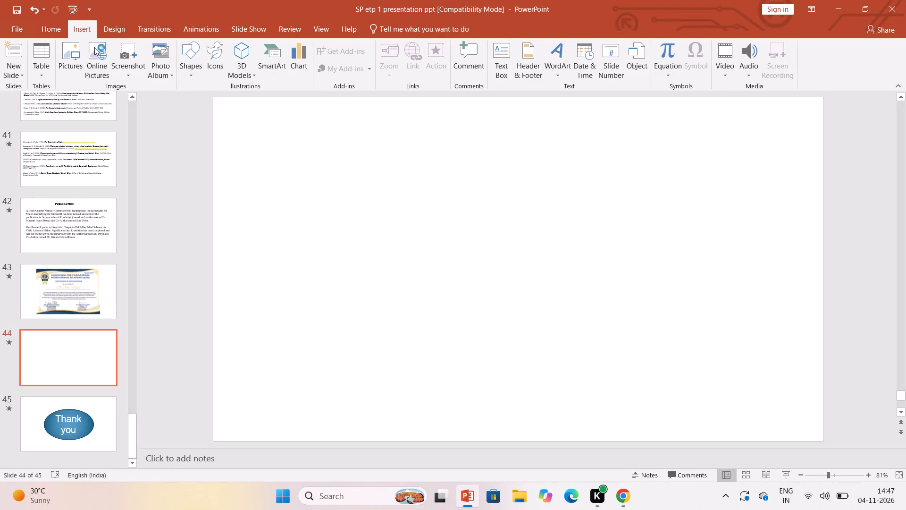
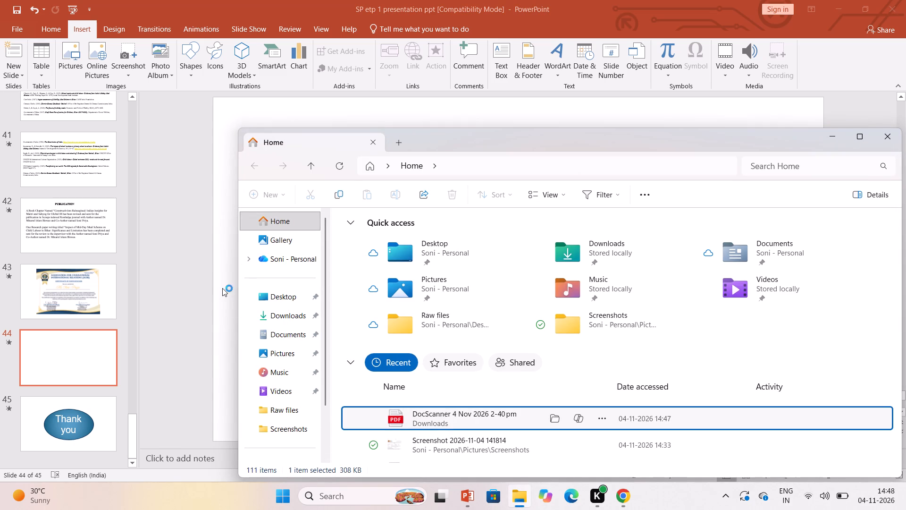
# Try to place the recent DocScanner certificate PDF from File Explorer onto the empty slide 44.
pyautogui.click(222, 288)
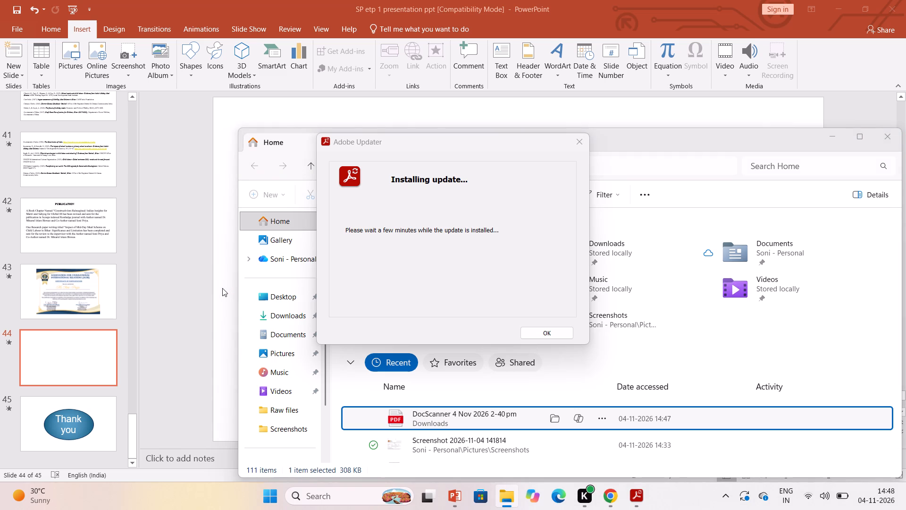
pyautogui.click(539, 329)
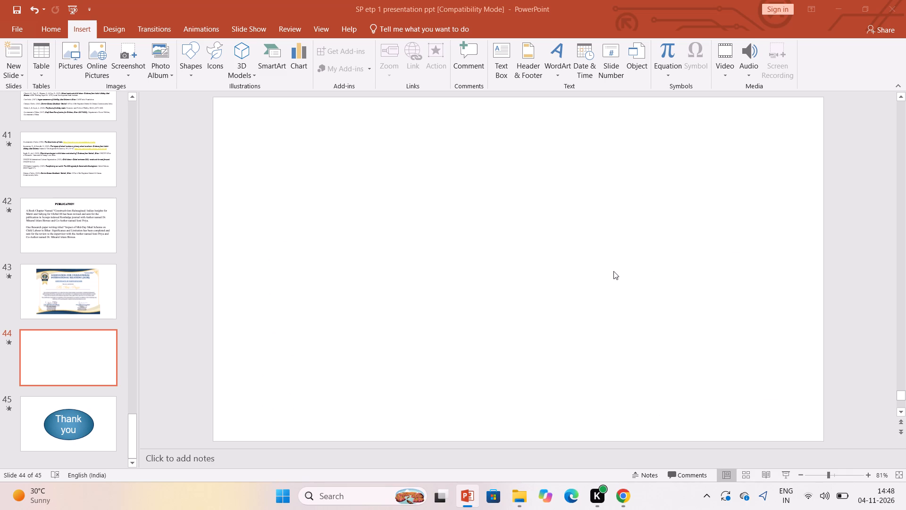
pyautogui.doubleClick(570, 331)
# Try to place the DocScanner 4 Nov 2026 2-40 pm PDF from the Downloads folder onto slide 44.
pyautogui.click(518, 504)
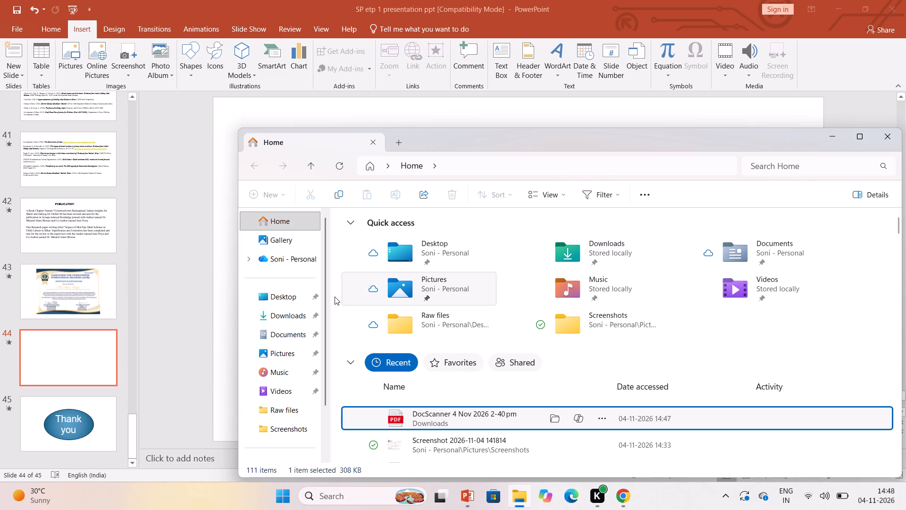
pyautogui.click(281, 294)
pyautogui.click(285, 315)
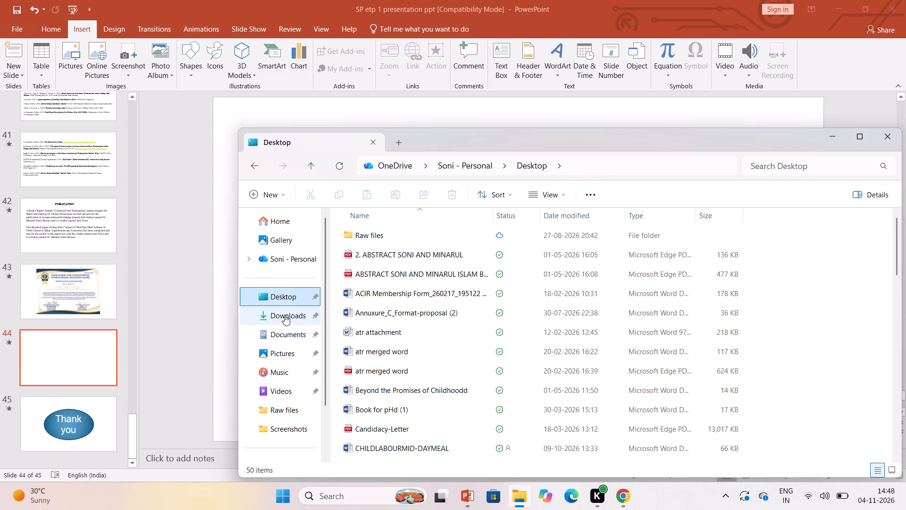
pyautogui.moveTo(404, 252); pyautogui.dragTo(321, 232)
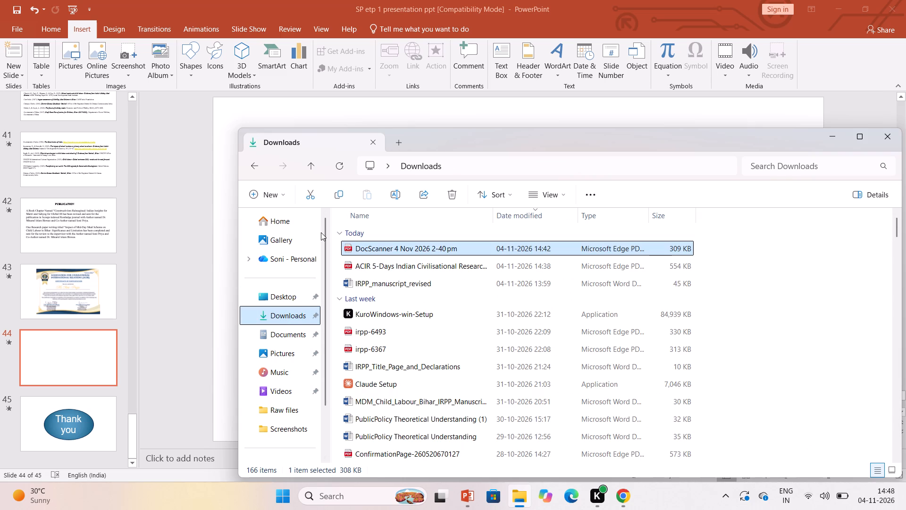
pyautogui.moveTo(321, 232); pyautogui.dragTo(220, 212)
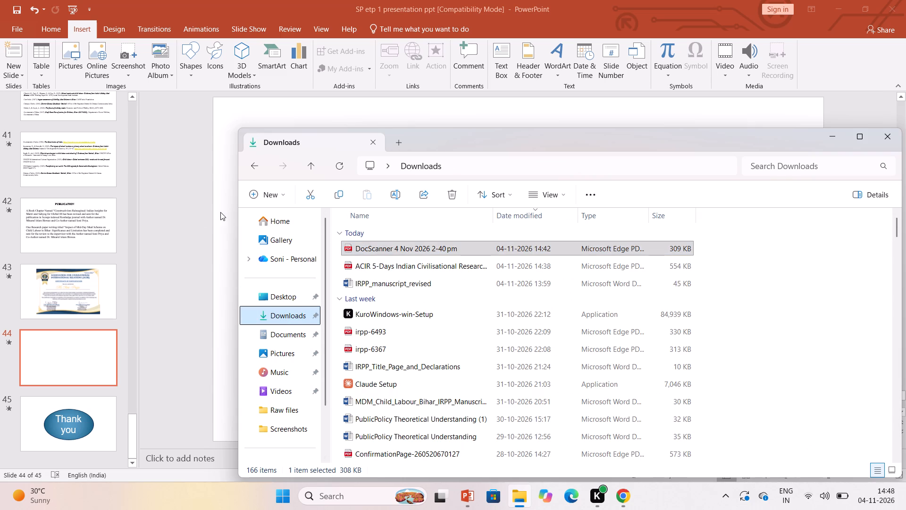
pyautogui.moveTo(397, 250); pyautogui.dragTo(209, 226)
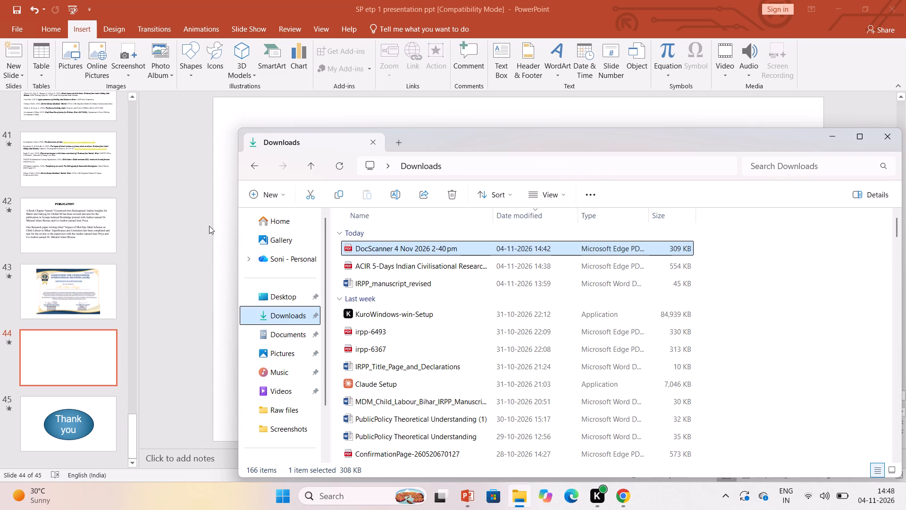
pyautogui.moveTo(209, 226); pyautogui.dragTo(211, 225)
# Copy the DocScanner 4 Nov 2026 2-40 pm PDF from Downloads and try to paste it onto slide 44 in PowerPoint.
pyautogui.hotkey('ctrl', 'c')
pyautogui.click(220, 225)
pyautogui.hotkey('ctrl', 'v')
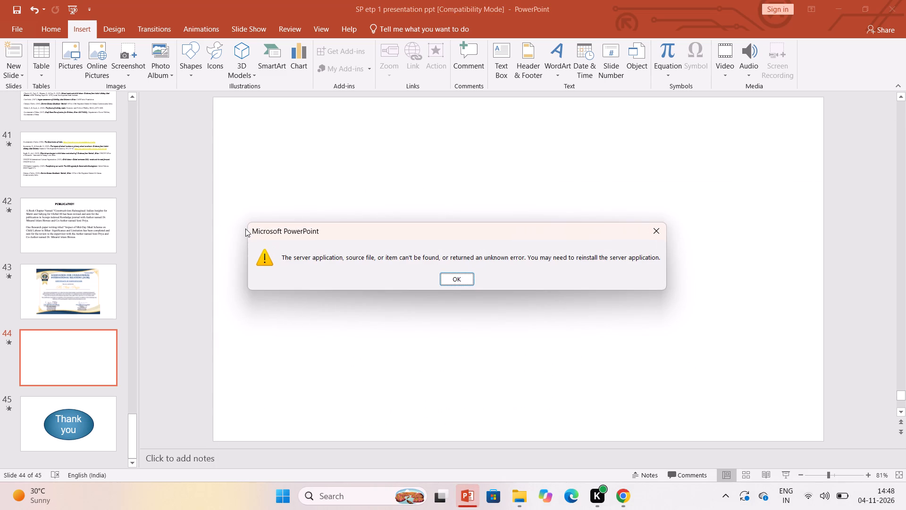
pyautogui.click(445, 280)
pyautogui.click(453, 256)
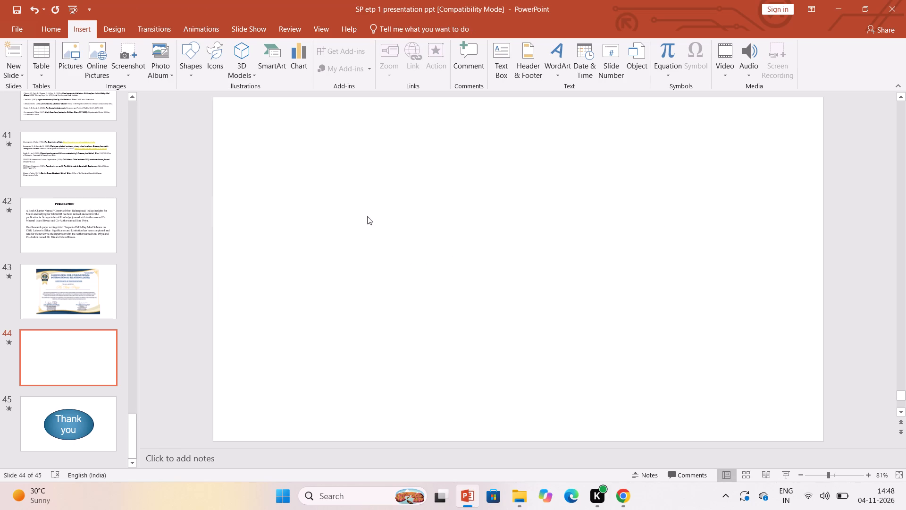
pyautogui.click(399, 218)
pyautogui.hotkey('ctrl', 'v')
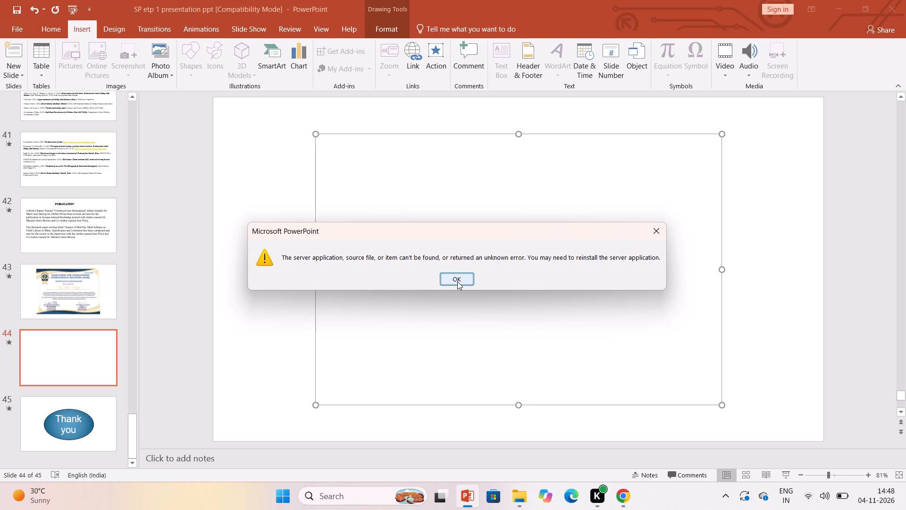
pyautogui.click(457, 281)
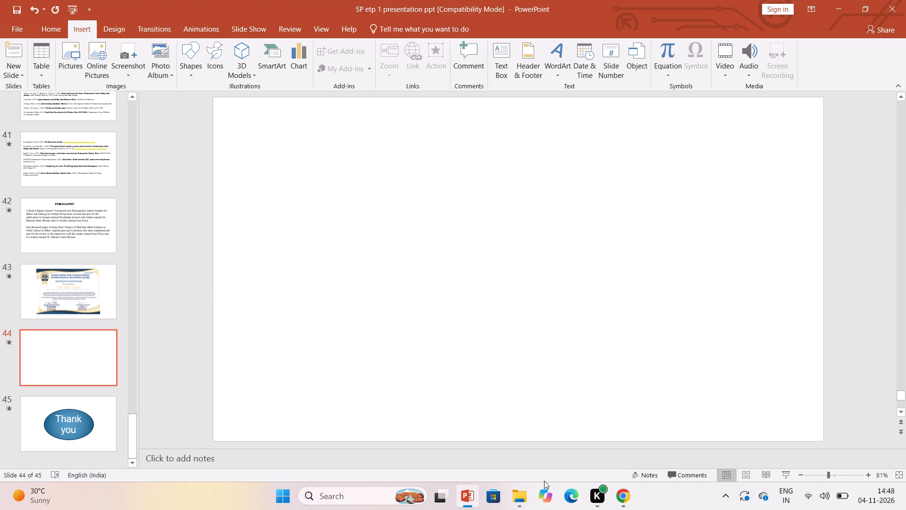
# Duplicate the empty slide 44 in PowerPoint and select the copy, slide 45.
pyautogui.click(520, 498)
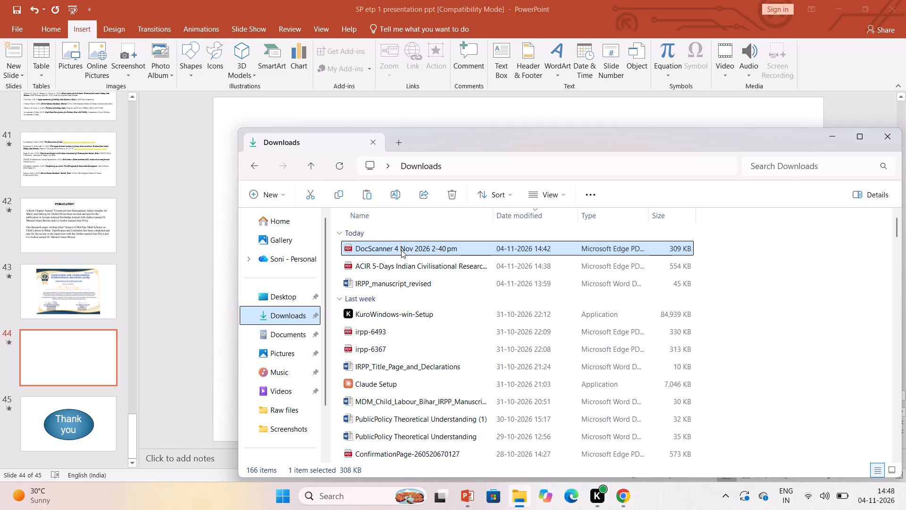
pyautogui.click(41, 372)
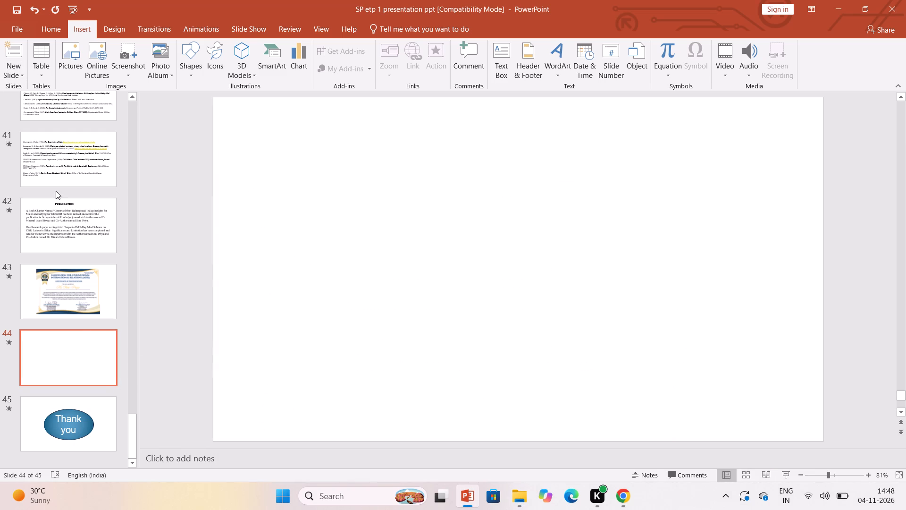
pyautogui.click(87, 366)
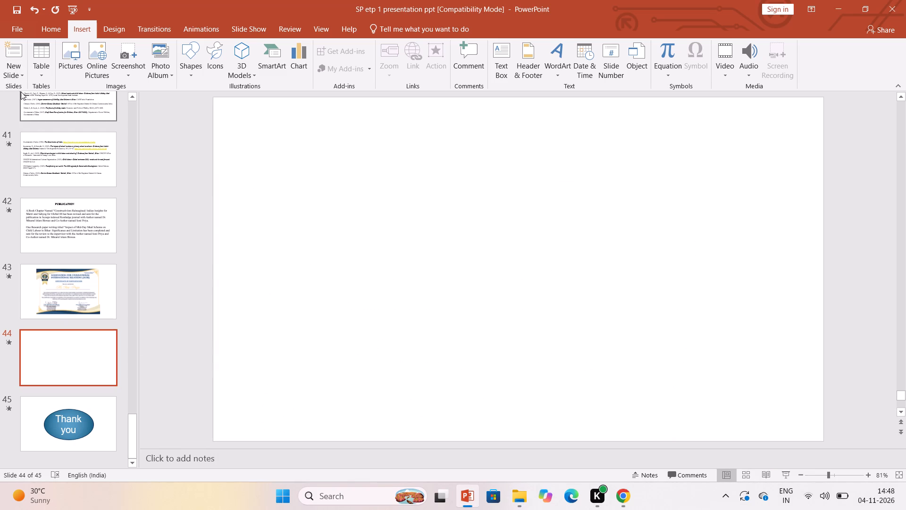
pyautogui.click(18, 78)
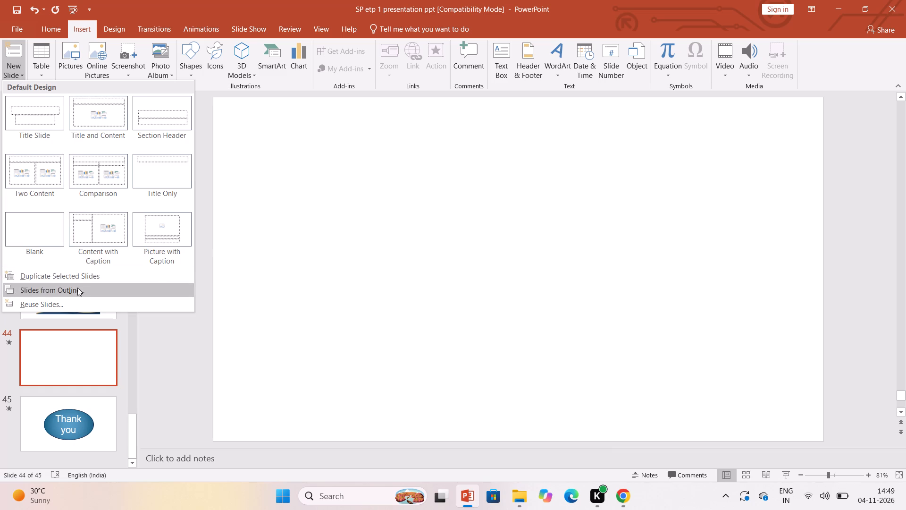
pyautogui.click(84, 273)
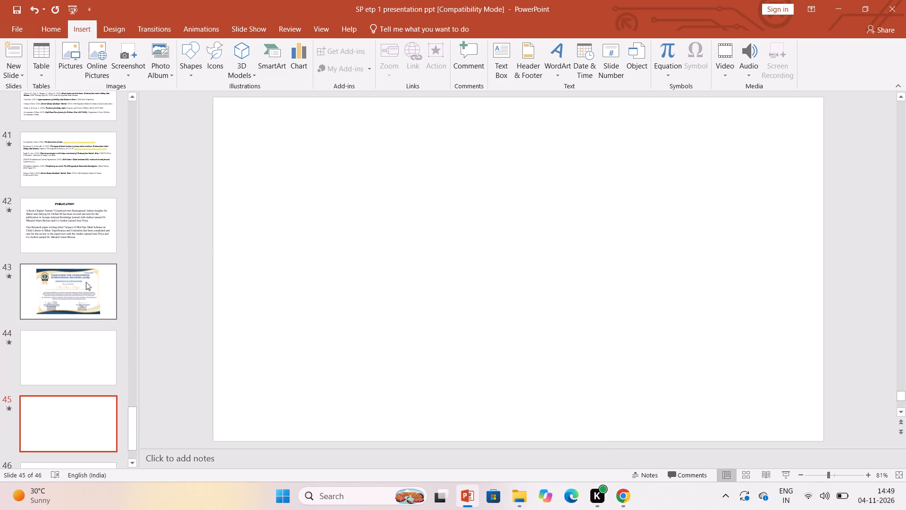
pyautogui.click(82, 361)
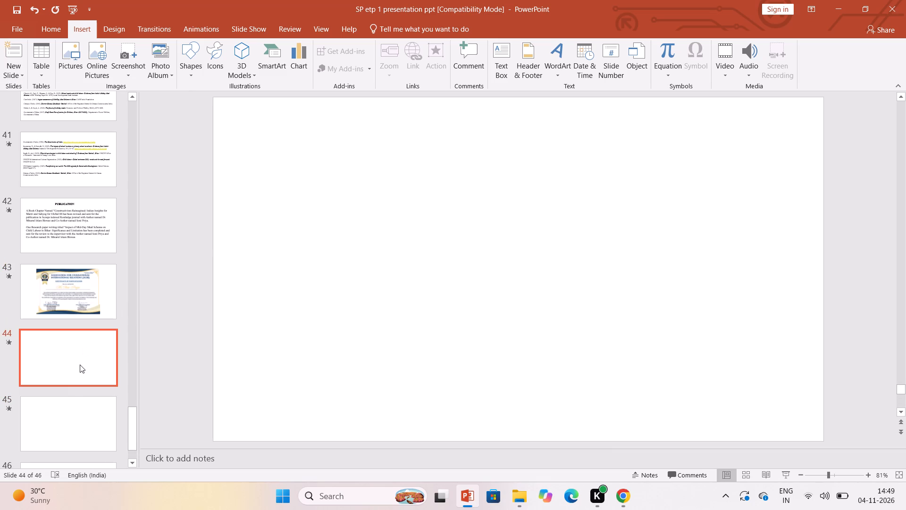
pyautogui.click(64, 405)
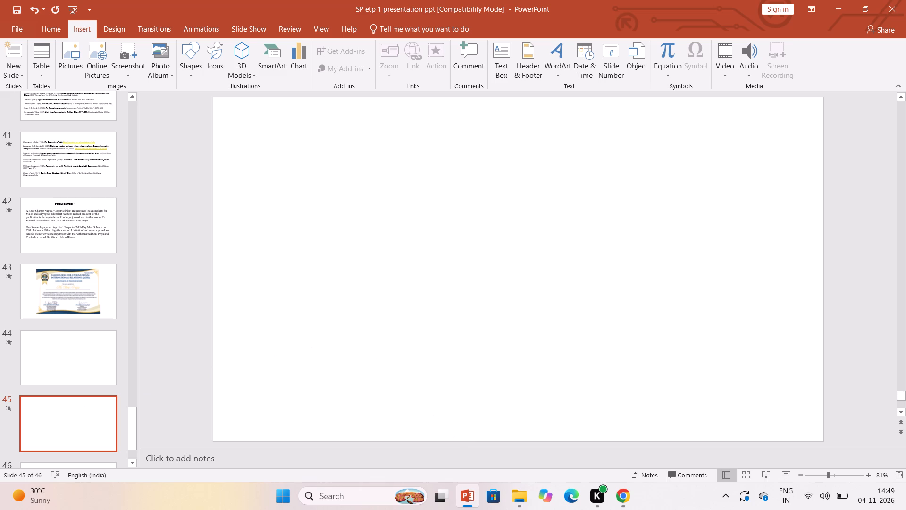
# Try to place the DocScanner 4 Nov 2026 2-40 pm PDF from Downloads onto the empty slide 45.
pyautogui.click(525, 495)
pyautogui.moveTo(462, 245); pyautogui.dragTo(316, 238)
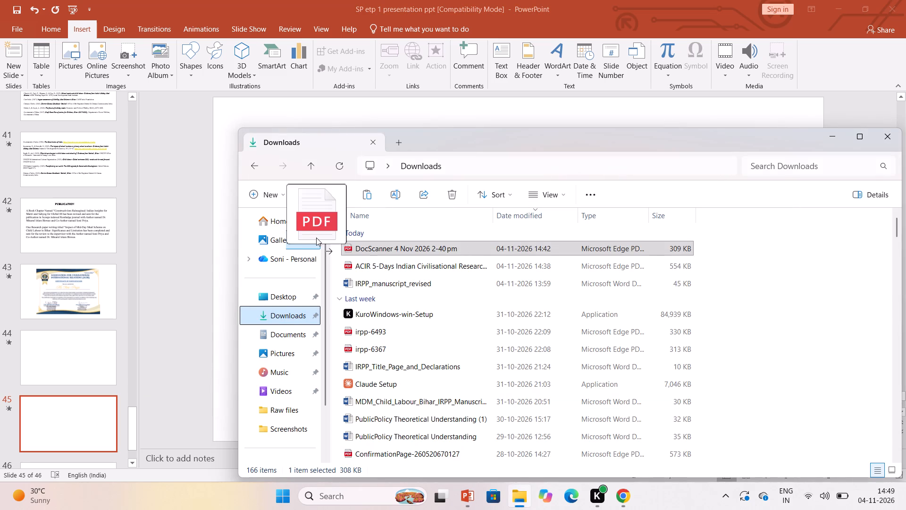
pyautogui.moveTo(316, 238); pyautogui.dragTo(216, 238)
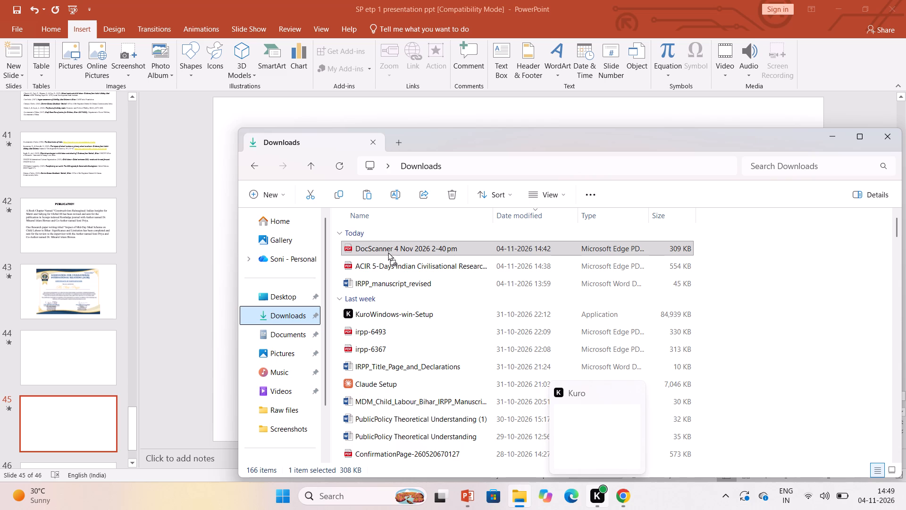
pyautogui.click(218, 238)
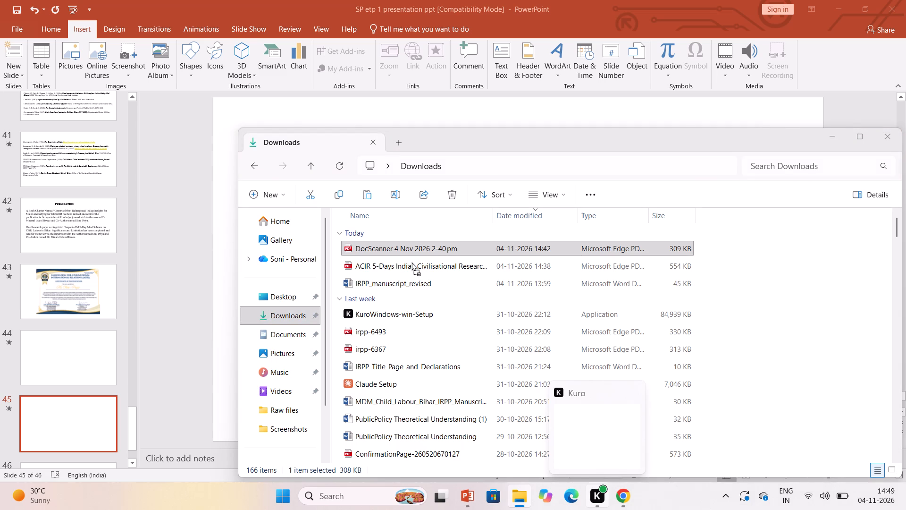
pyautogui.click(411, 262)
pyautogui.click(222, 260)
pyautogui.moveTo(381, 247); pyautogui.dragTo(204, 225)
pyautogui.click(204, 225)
# Close the Chrome window with the DocScanner email and the Downloads window, going back to the empty slides in PowerPoint.
pyautogui.click(886, 136)
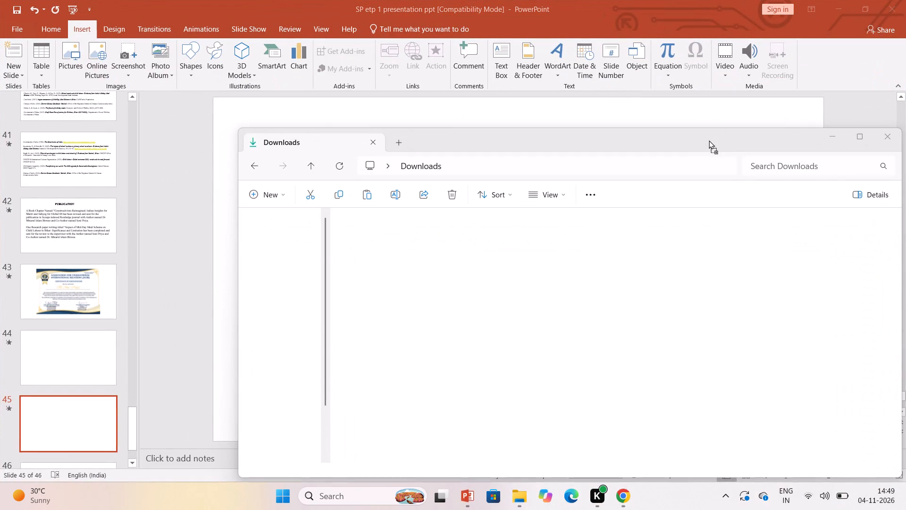
pyautogui.hscroll(1, 563, 247)
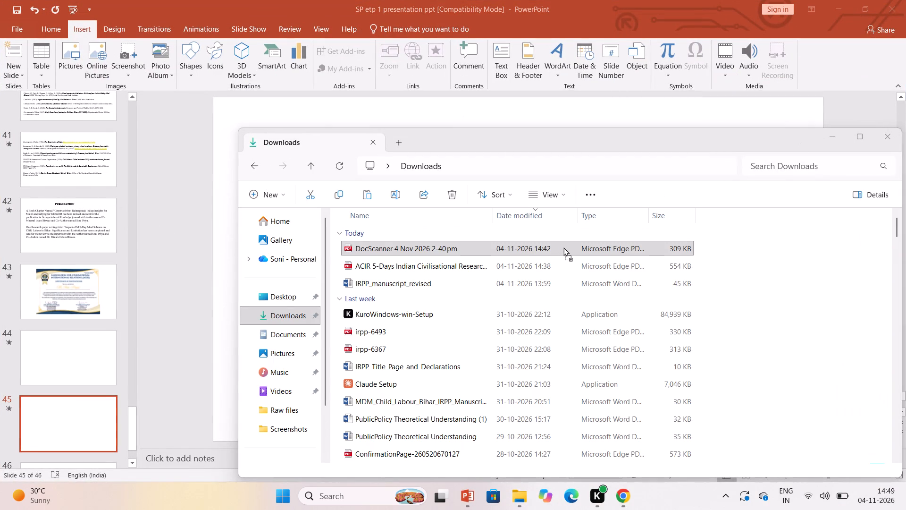
pyautogui.hscroll(1, 563, 247)
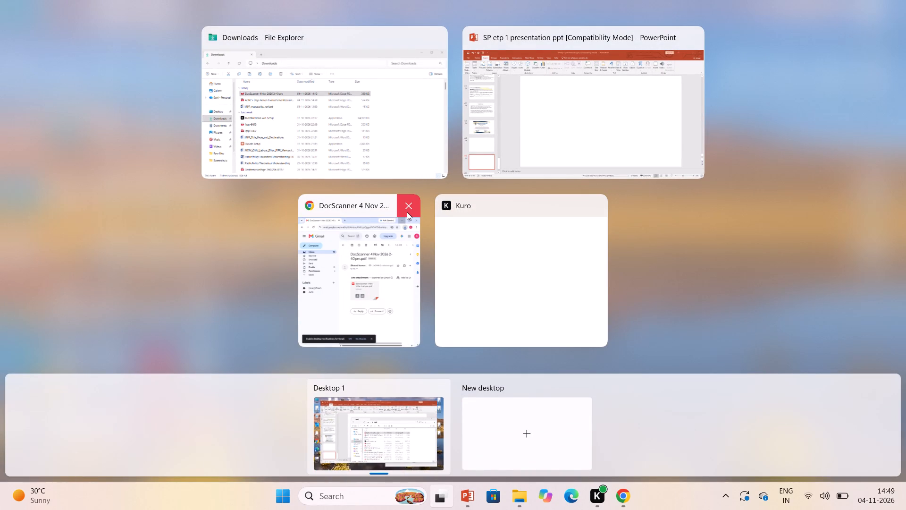
pyautogui.click(407, 212)
pyautogui.click(372, 109)
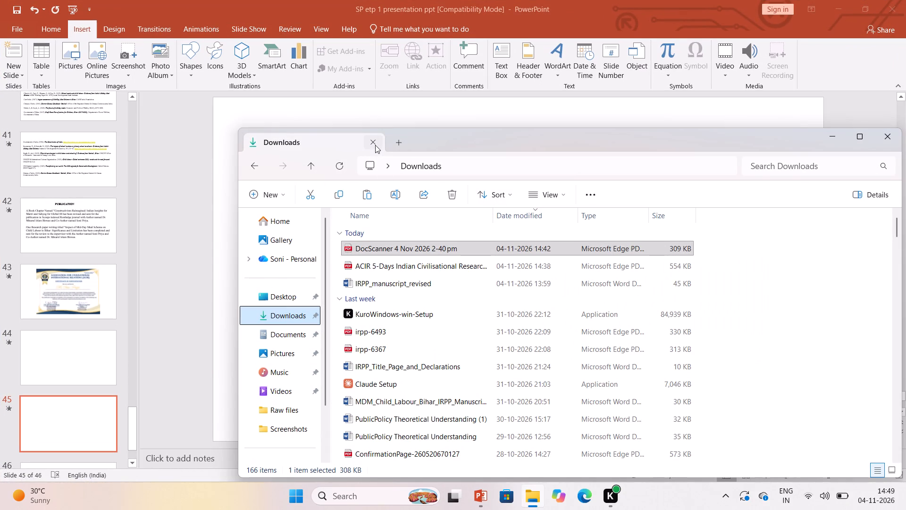
pyautogui.click(375, 143)
pyautogui.click(377, 264)
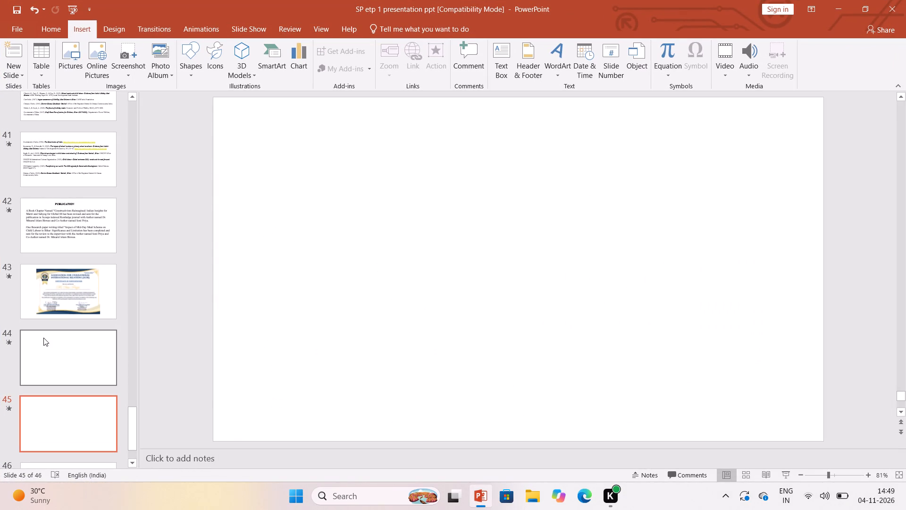
pyautogui.click(46, 348)
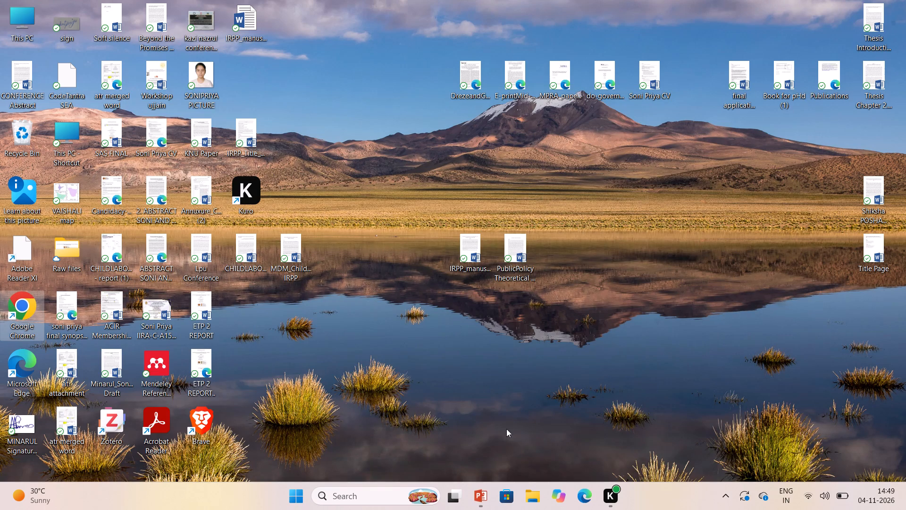
# Open the DocScanner 4 Nov 2026 2-40 pm PDF from the recent files in File Explorer.
pyautogui.click(527, 496)
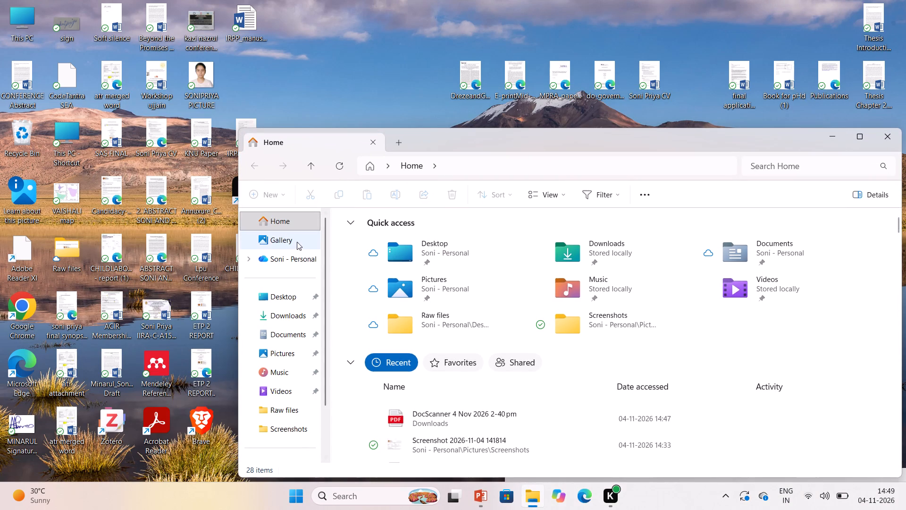
pyautogui.doubleClick(432, 417)
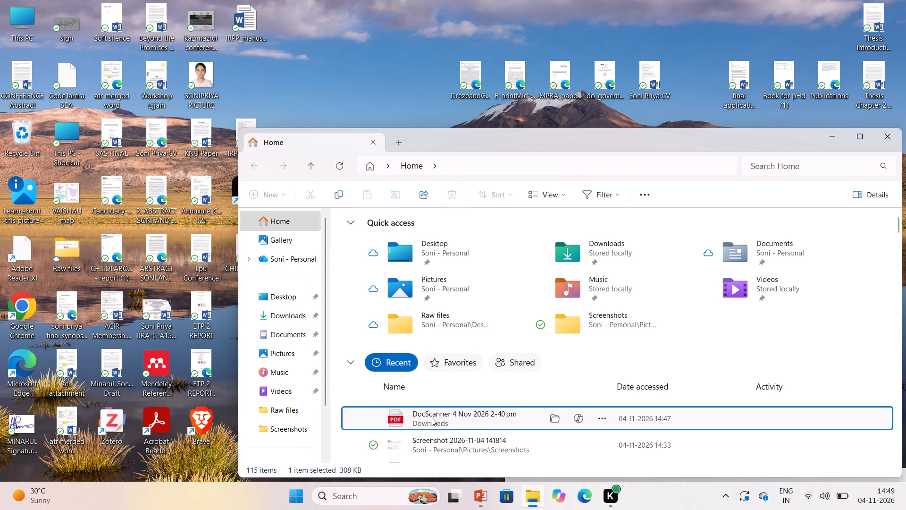
# Capture a screen snip of the whole LPU School of Law Certificate of Presentation, enlarged in the DocScanner PDF, and close the PDF window.
pyautogui.click(458, 14)
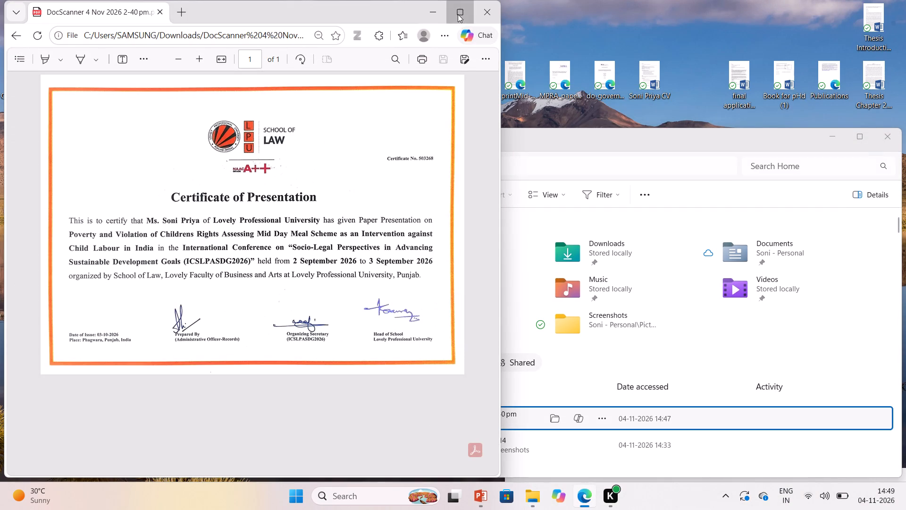
pyautogui.scroll(1, 574, 447)
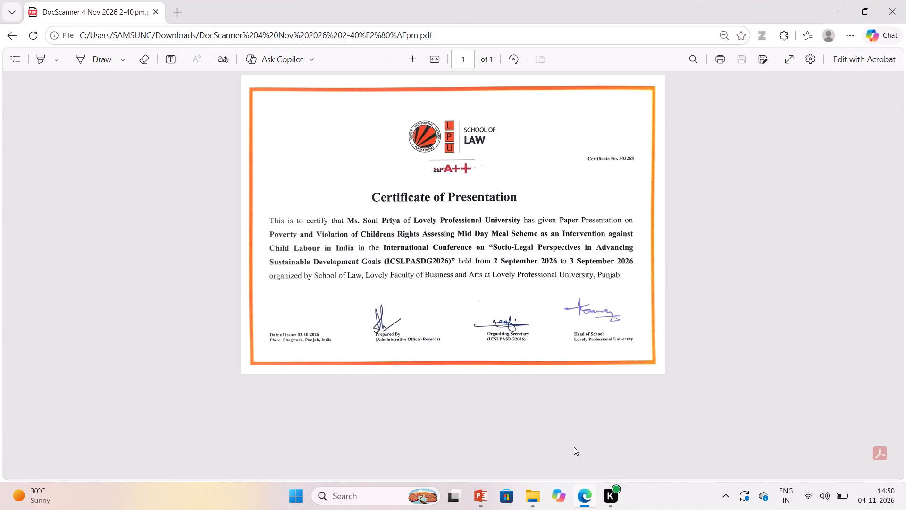
pyautogui.scroll(1, 574, 447)
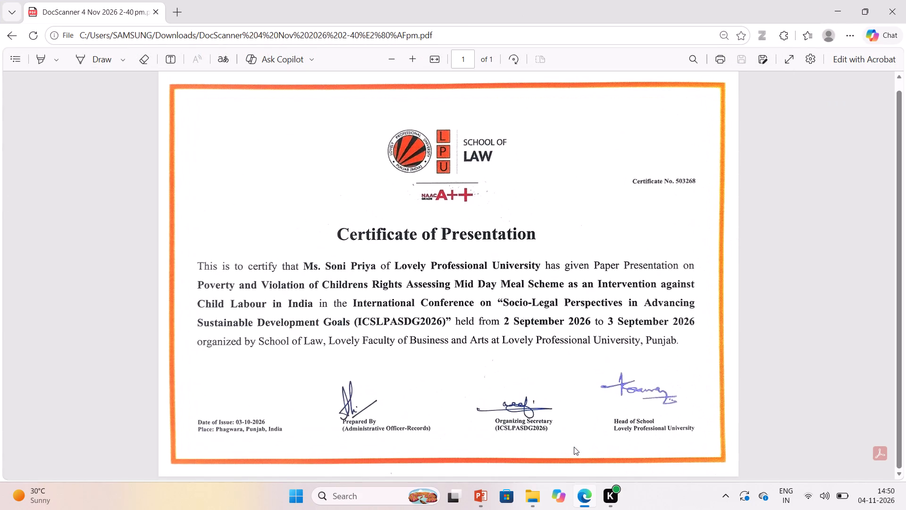
pyautogui.hotkey('ctrl', 'shift', 's')
pyautogui.press('super+Print')
pyautogui.press('shift+super+s')
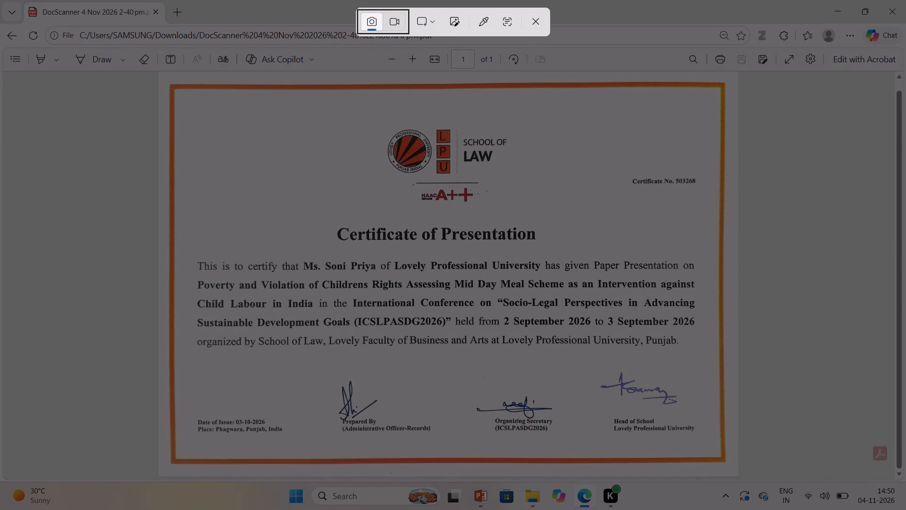
pyautogui.moveTo(162, 76); pyautogui.dragTo(624, 336)
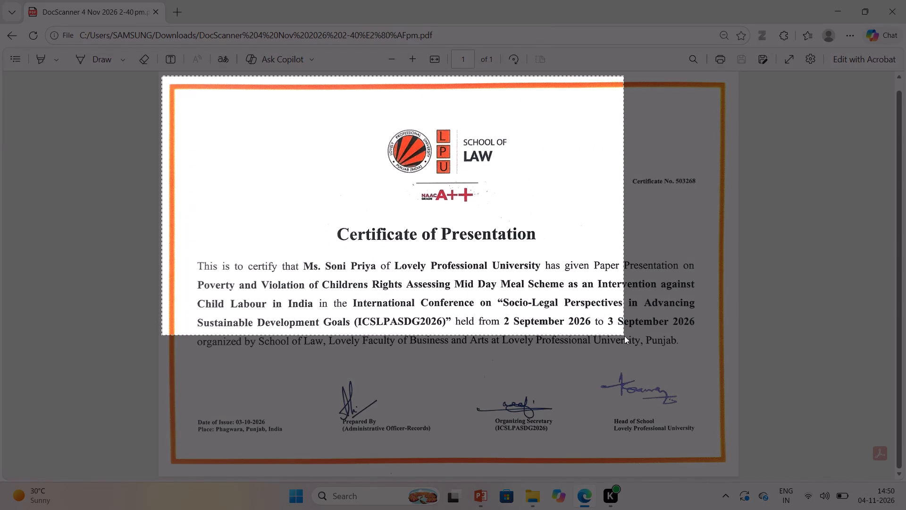
pyautogui.moveTo(624, 336); pyautogui.dragTo(734, 460)
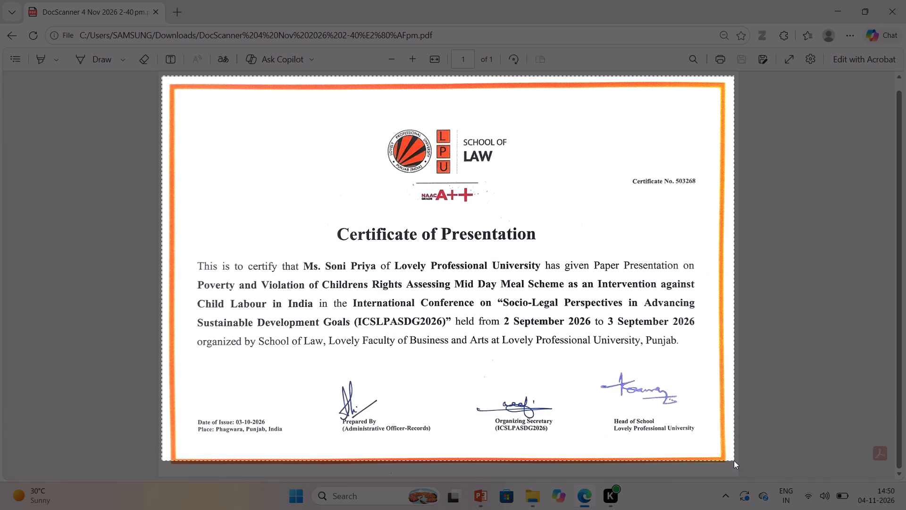
pyautogui.moveTo(734, 460); pyautogui.dragTo(730, 470)
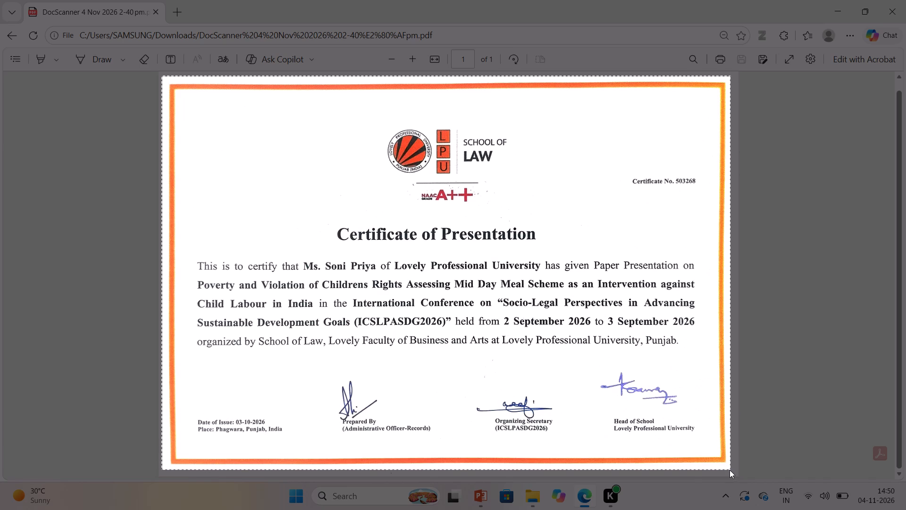
pyautogui.moveTo(730, 470); pyautogui.dragTo(731, 470)
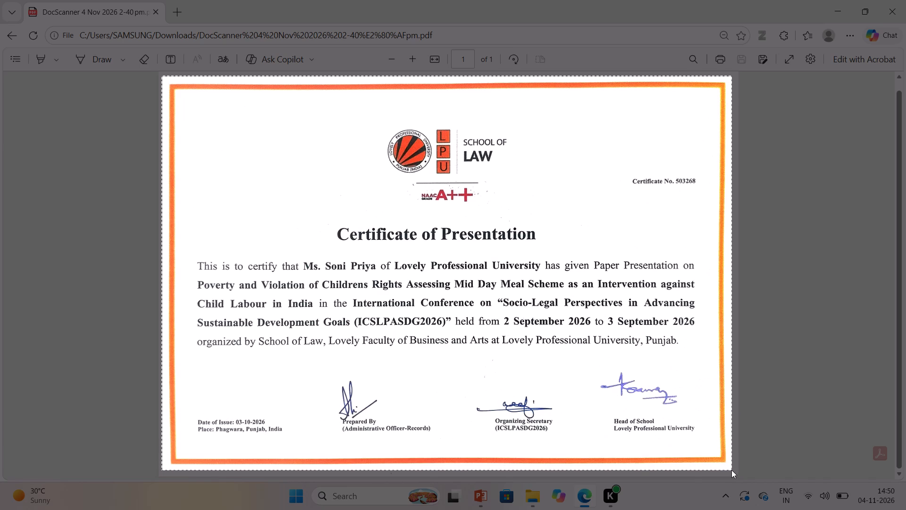
pyautogui.moveTo(731, 470); pyautogui.dragTo(732, 470)
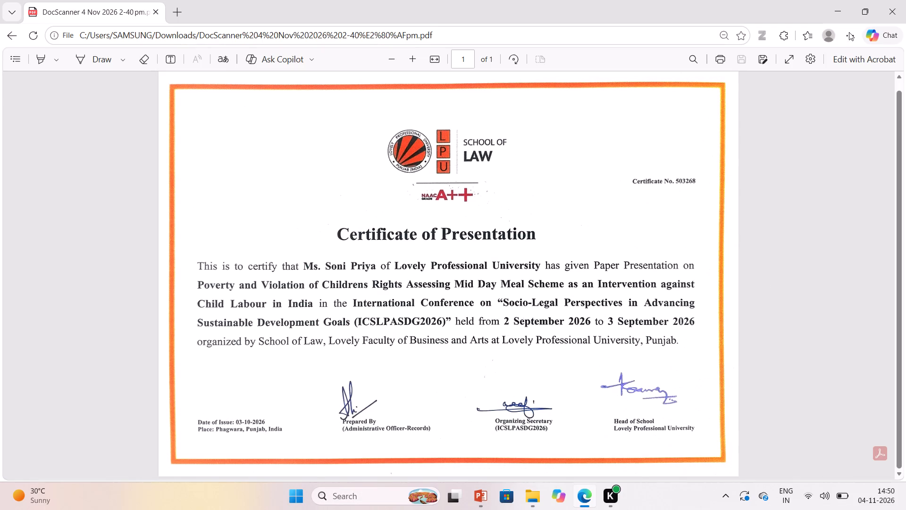
pyautogui.click(894, 12)
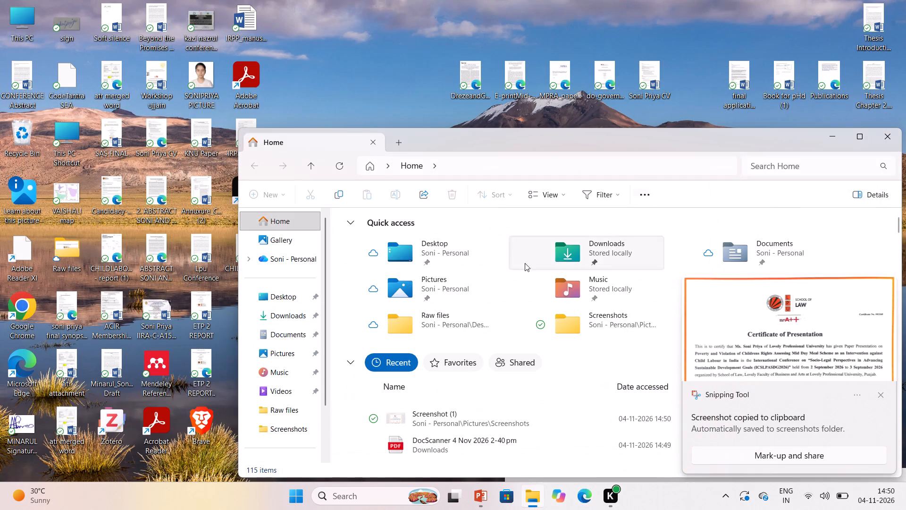
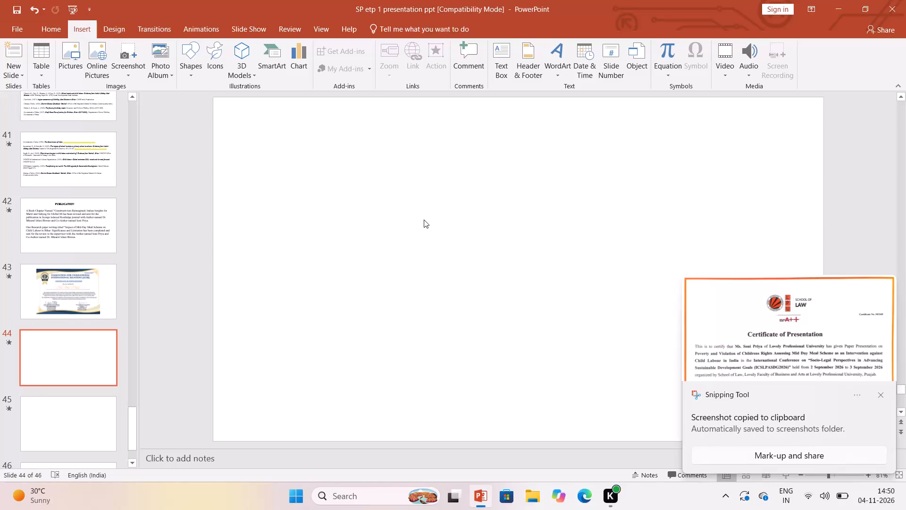
# Paste the captured LPU School of Law Certificate of Presentation onto the empty slide 44.
pyautogui.hotkey('ctrl', 'v')
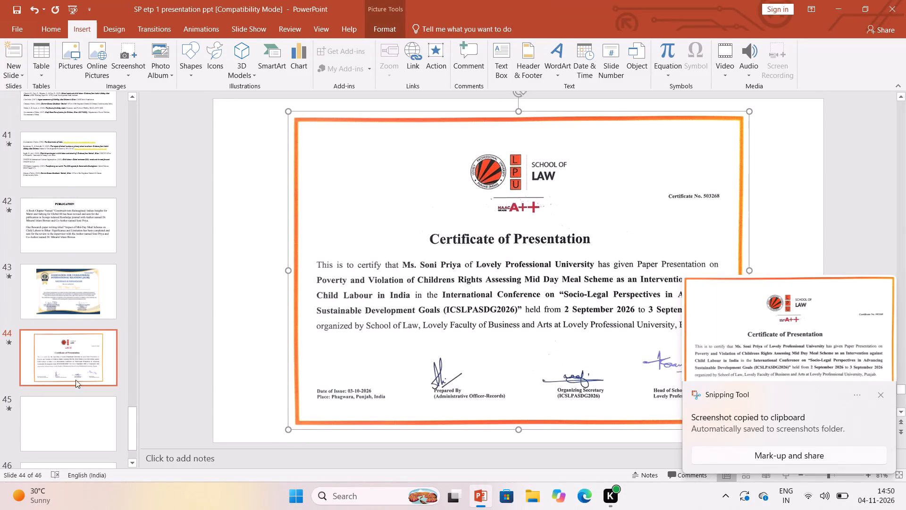
pyautogui.click(74, 417)
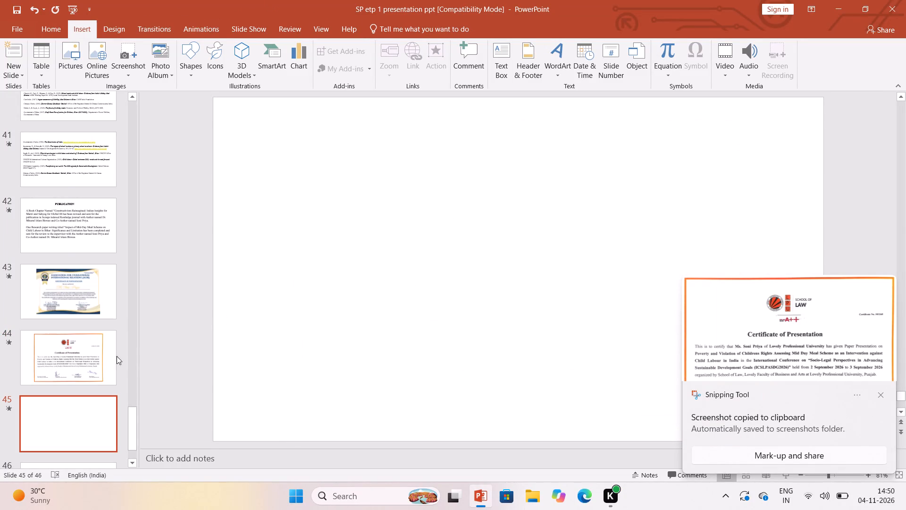
pyautogui.click(89, 359)
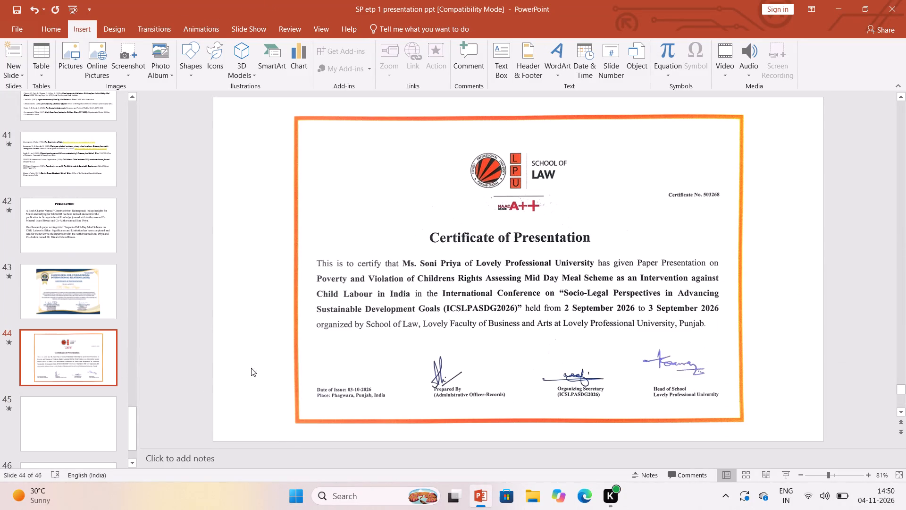
pyautogui.click(61, 407)
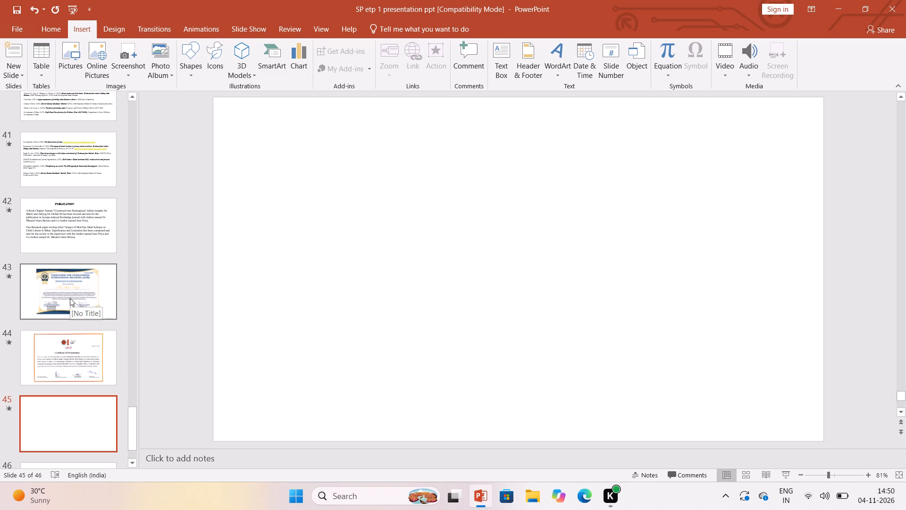
# Move the Publication slide to just after the two certificate slides, as slide 44.
pyautogui.click(77, 203)
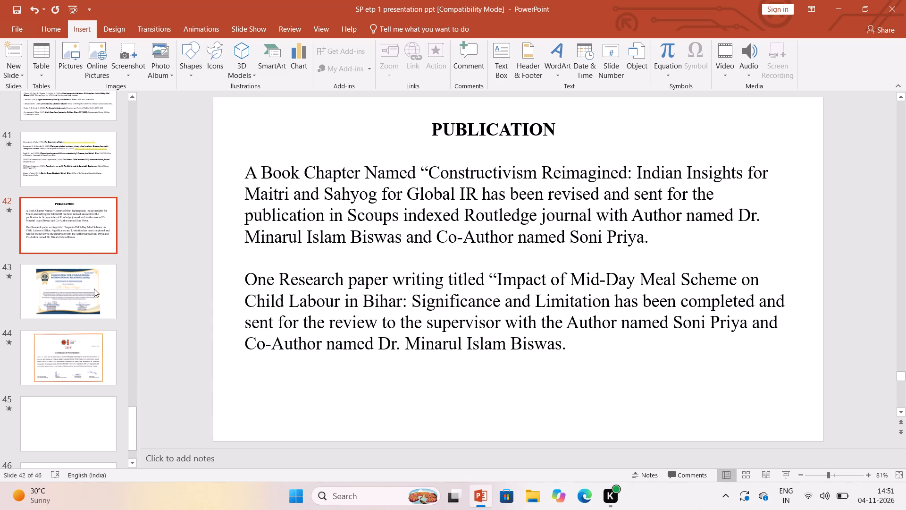
pyautogui.moveTo(77, 227); pyautogui.dragTo(70, 322)
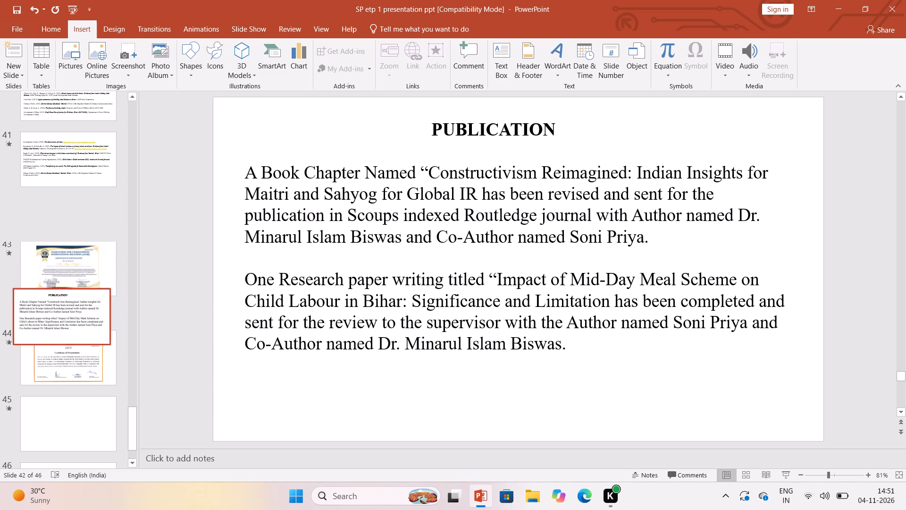
pyautogui.moveTo(70, 322); pyautogui.dragTo(76, 380)
# Delete the leftover empty slide 45 between the Publication and Thank you slides.
pyautogui.click(58, 424)
pyautogui.hscroll(1, 143, 312)
pyautogui.press('Delete')
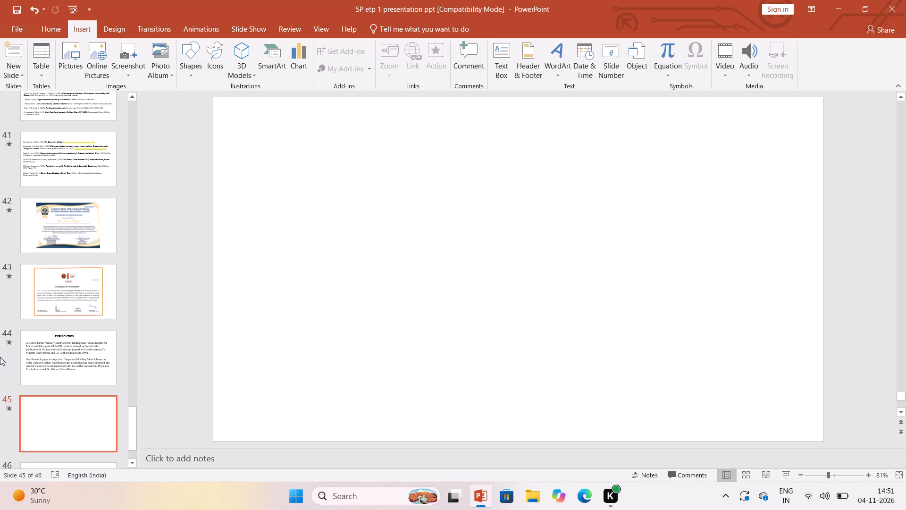
pyautogui.doubleClick(0, 357)
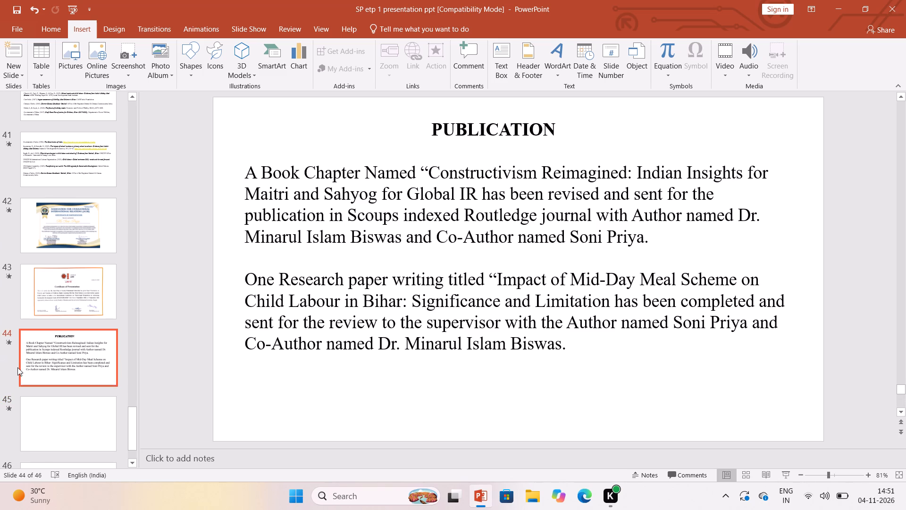
pyautogui.click(77, 417)
pyautogui.scroll(-2, 77, 417)
pyautogui.scroll(1, 77, 417)
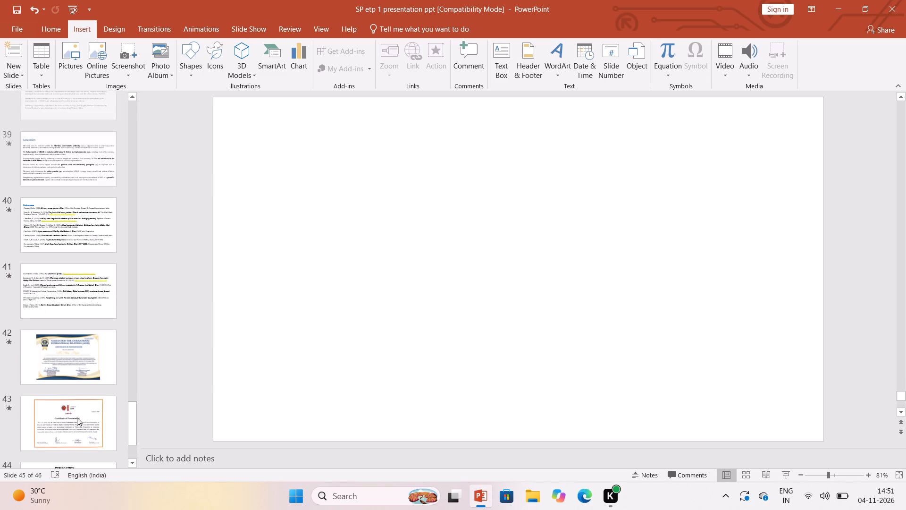
pyautogui.scroll(1, 77, 417)
pyautogui.click(73, 400)
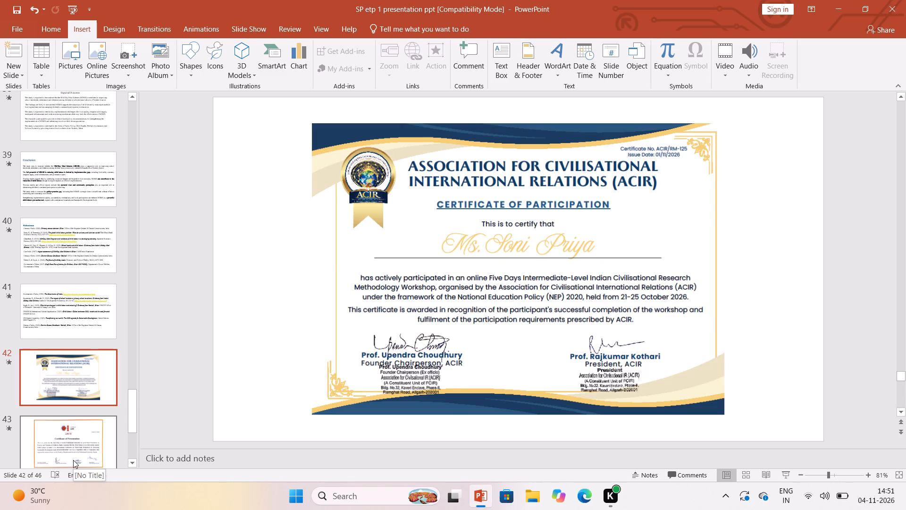
pyautogui.click(73, 464)
pyautogui.click(73, 464)
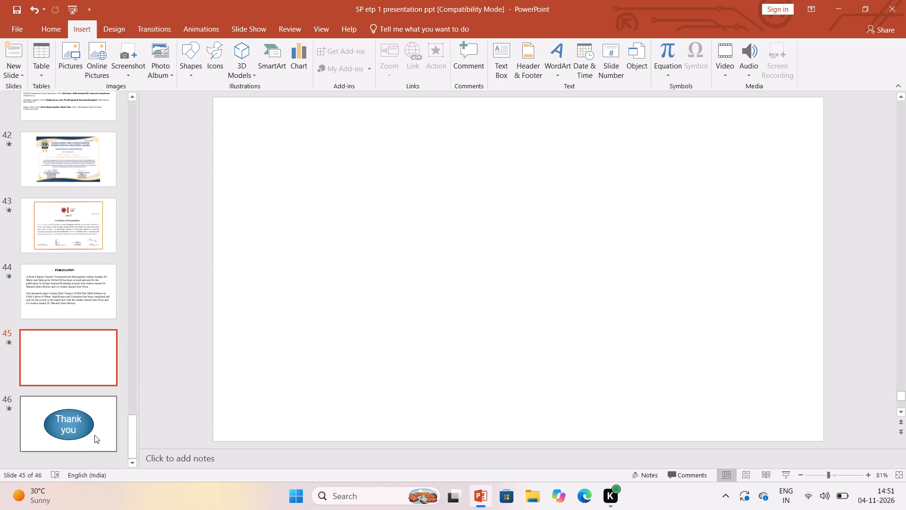
pyautogui.press('Delete')
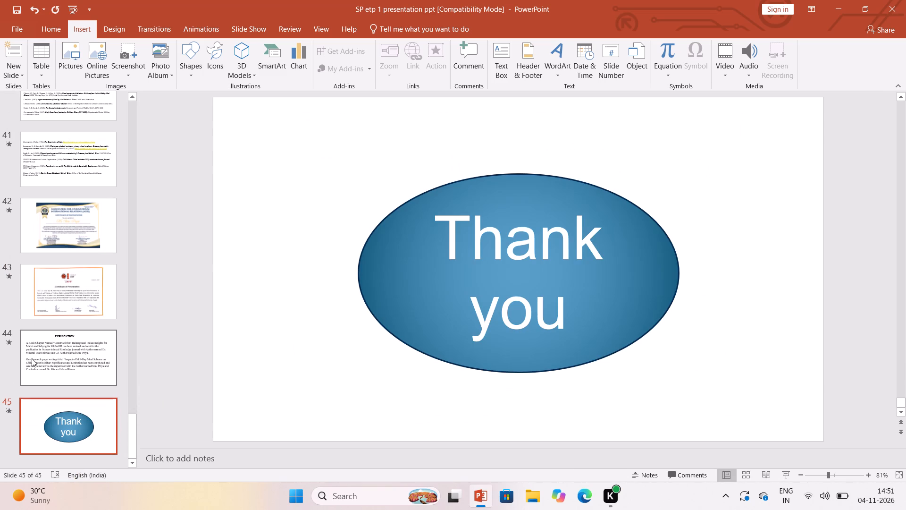
# Review the order and content of the closing slides, from the certificates back through the references and Conclusion to Expected Outcomes.
pyautogui.click(50, 308)
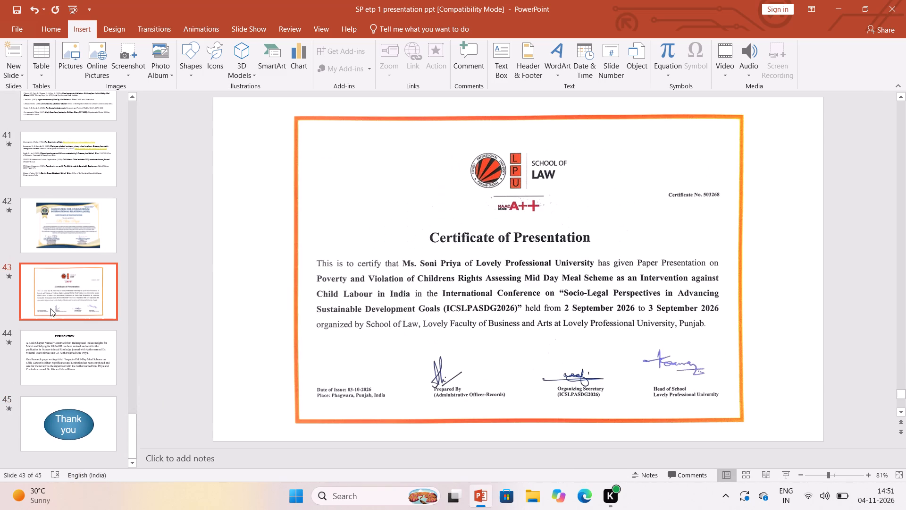
pyautogui.click(58, 256)
pyautogui.click(59, 236)
pyautogui.scroll(1, 59, 236)
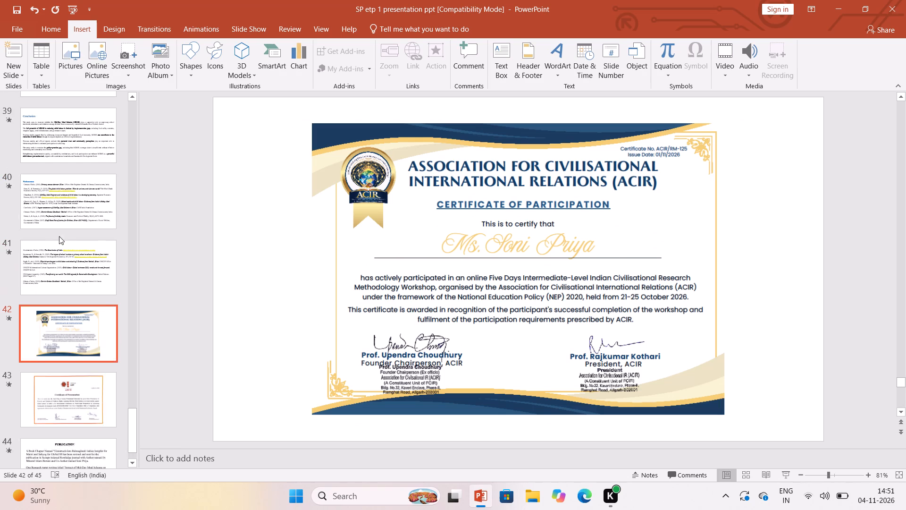
pyautogui.scroll(1, 59, 236)
pyautogui.click(50, 306)
pyautogui.scroll(-12, 50, 306)
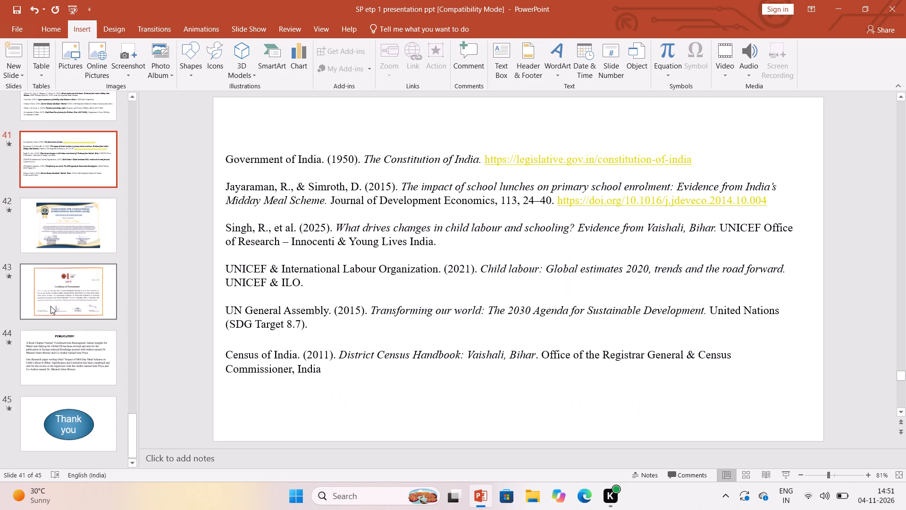
pyautogui.scroll(-4, 50, 306)
pyautogui.scroll(5, 50, 306)
pyautogui.scroll(-6, 50, 306)
pyautogui.scroll(2, 50, 306)
pyautogui.scroll(-1, 50, 306)
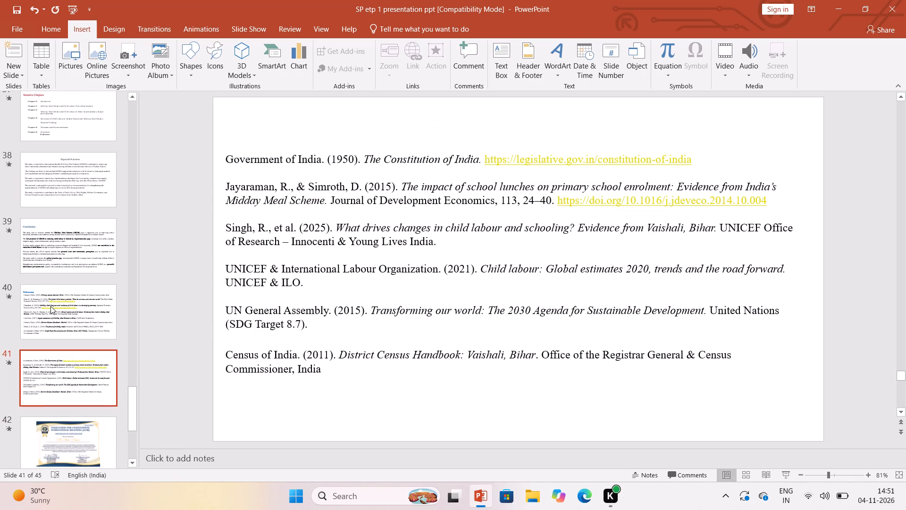
pyautogui.click(50, 306)
pyautogui.click(63, 267)
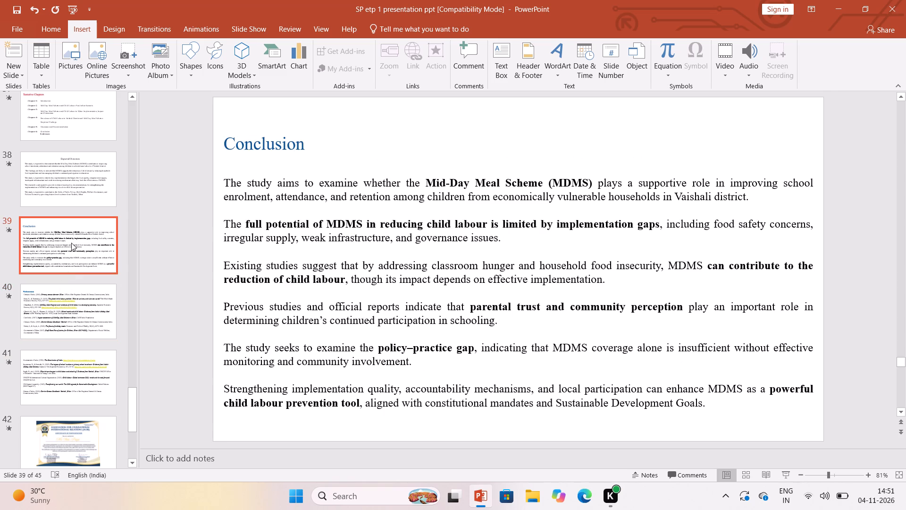
pyautogui.click(83, 185)
# Go back to the title slide and review the opening slides through the RAC meeting minutes to the Introduction.
pyautogui.scroll(1, 83, 185)
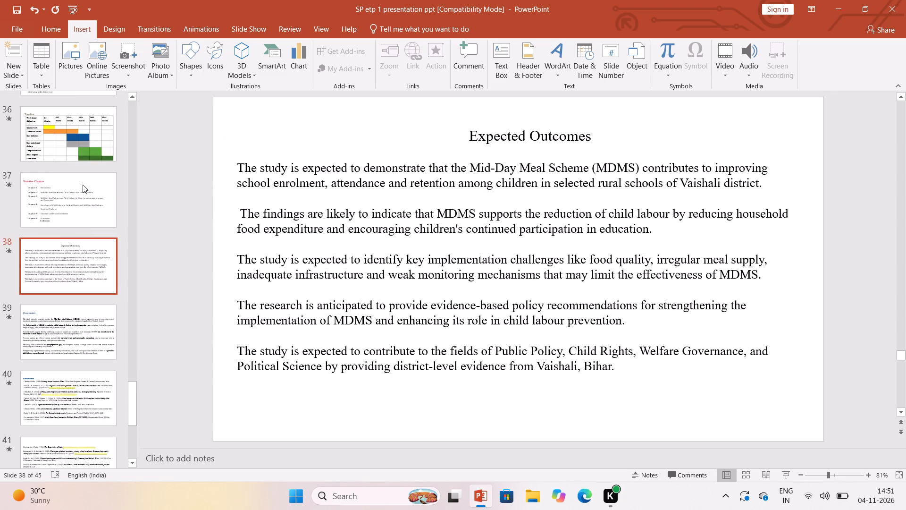
pyautogui.scroll(20, 83, 185)
pyautogui.click(79, 129)
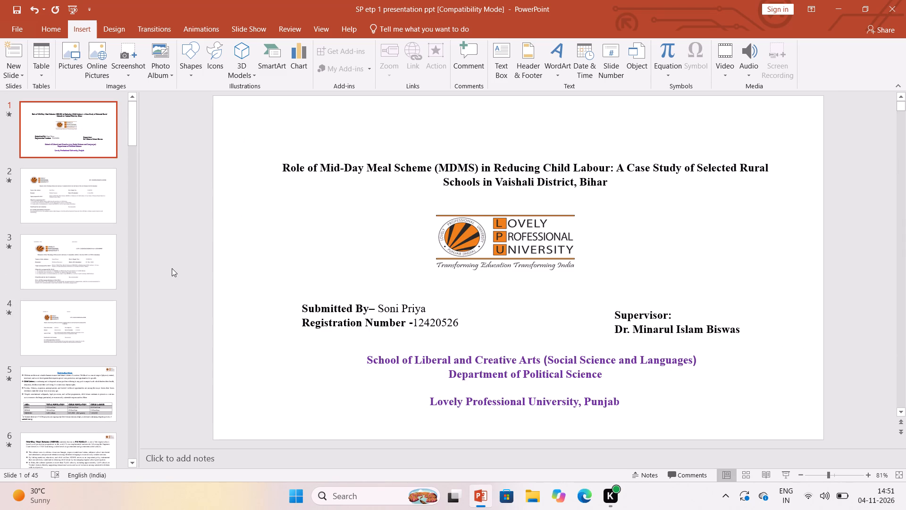
pyautogui.press('Down')
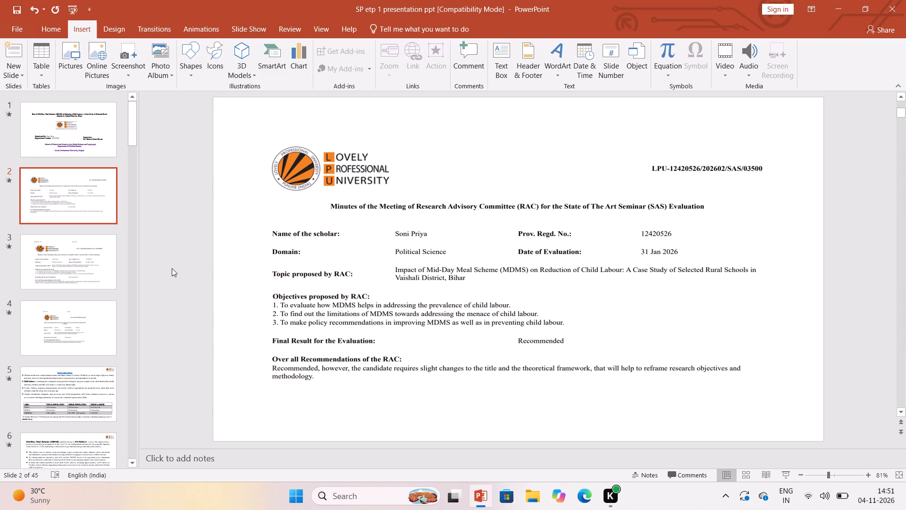
pyautogui.press('Down')
pyautogui.press('Down')
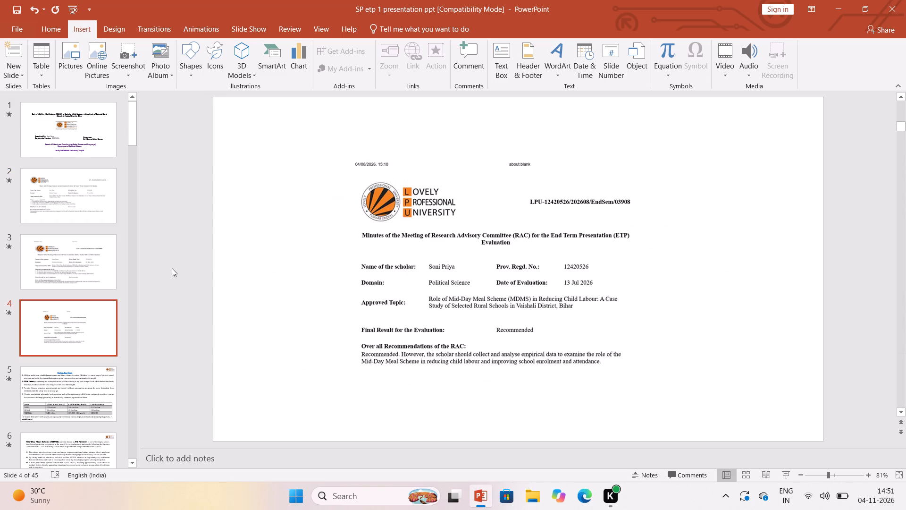
pyautogui.press('Down')
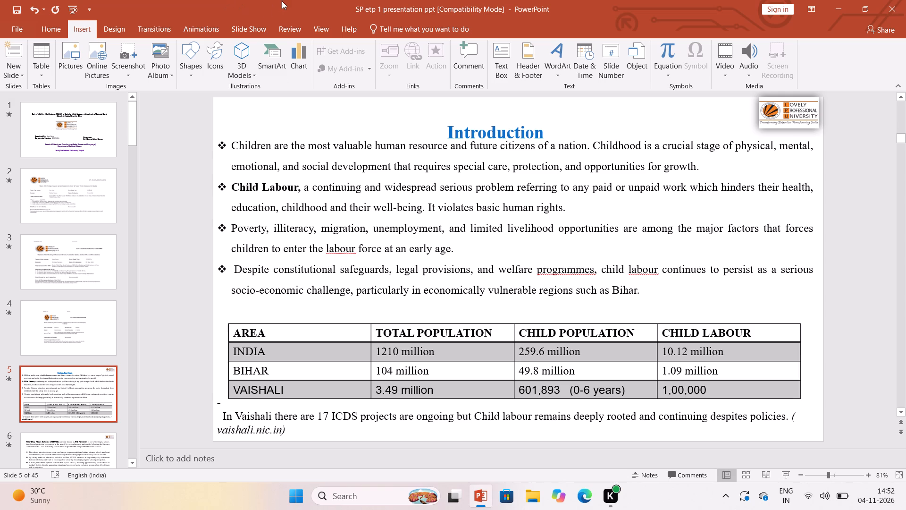
# Save a copy of the presentation as SP etp 2 presentation ppt in the OneDrive Desktop folder, continuing past the compatibility check.
pyautogui.click(379, 9)
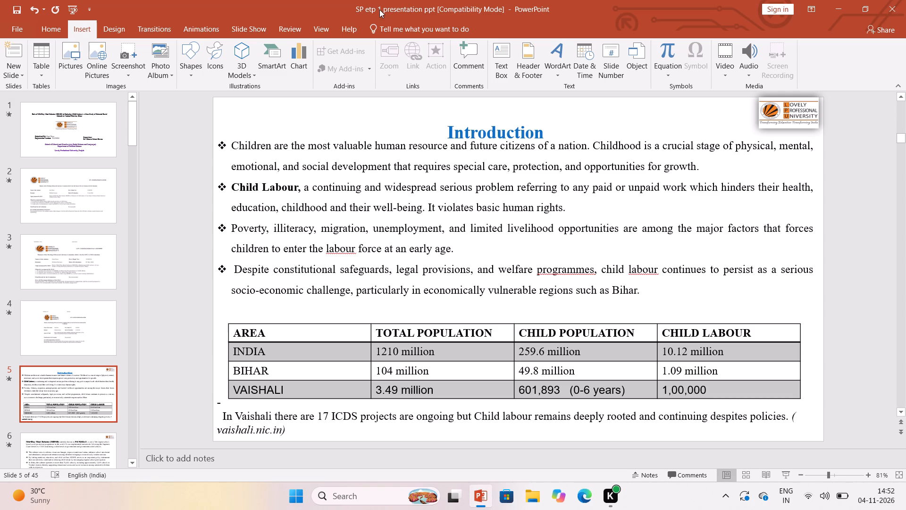
pyautogui.click(379, 12)
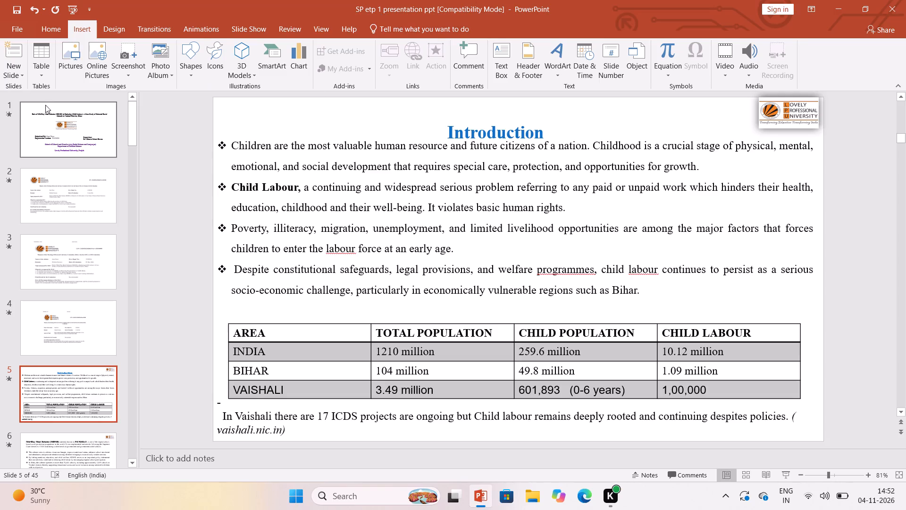
pyautogui.click(12, 32)
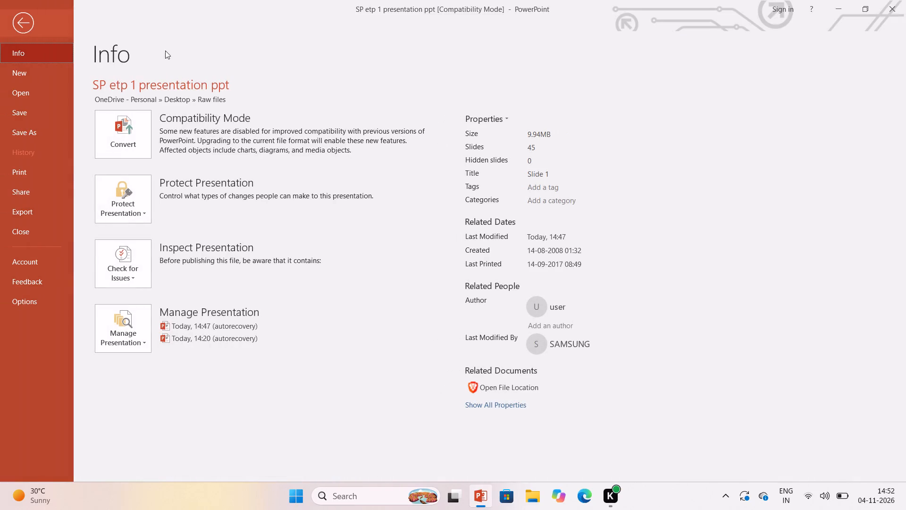
pyautogui.click(38, 131)
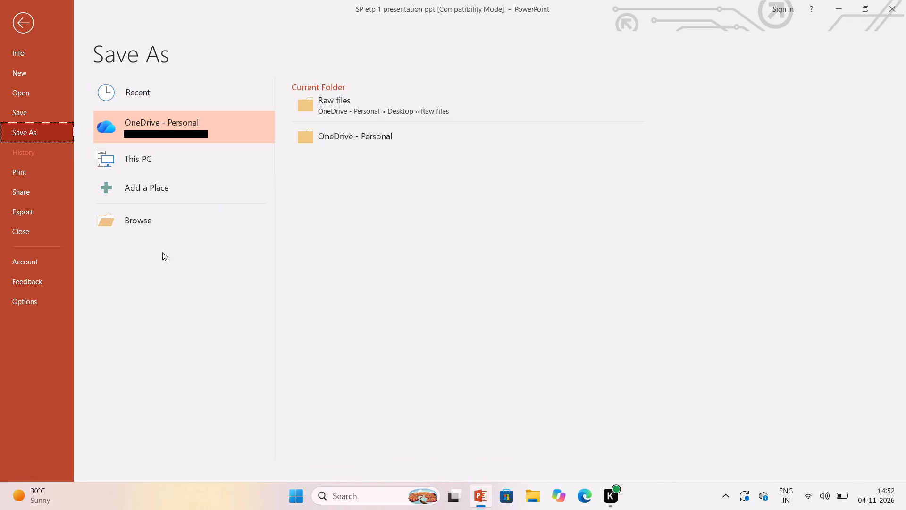
pyautogui.click(349, 134)
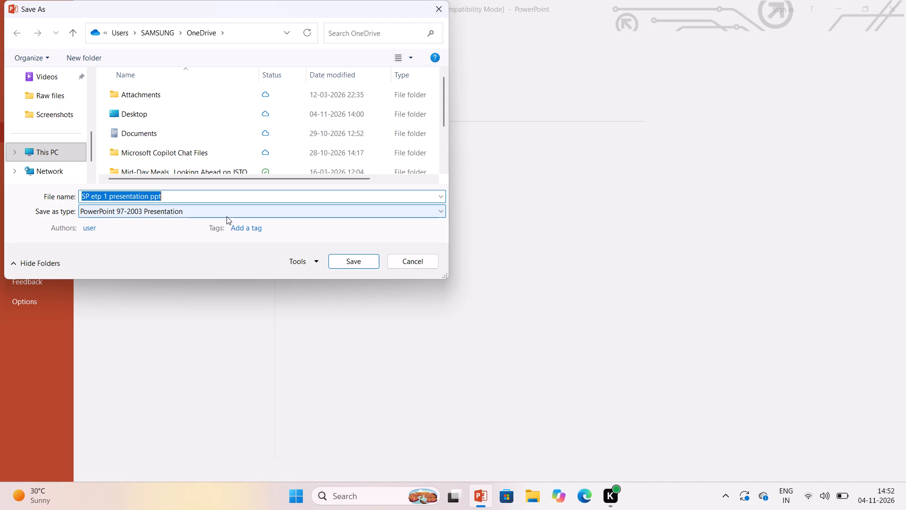
pyautogui.click(166, 117)
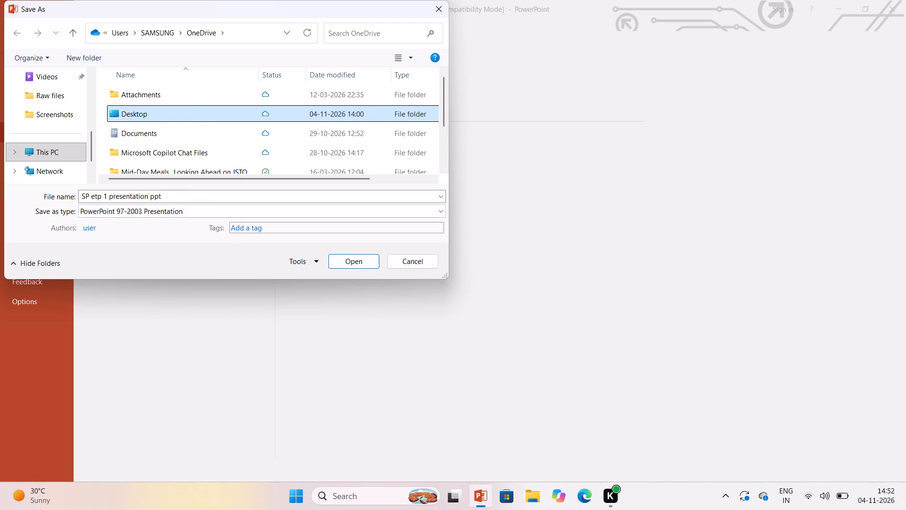
pyautogui.click(108, 197)
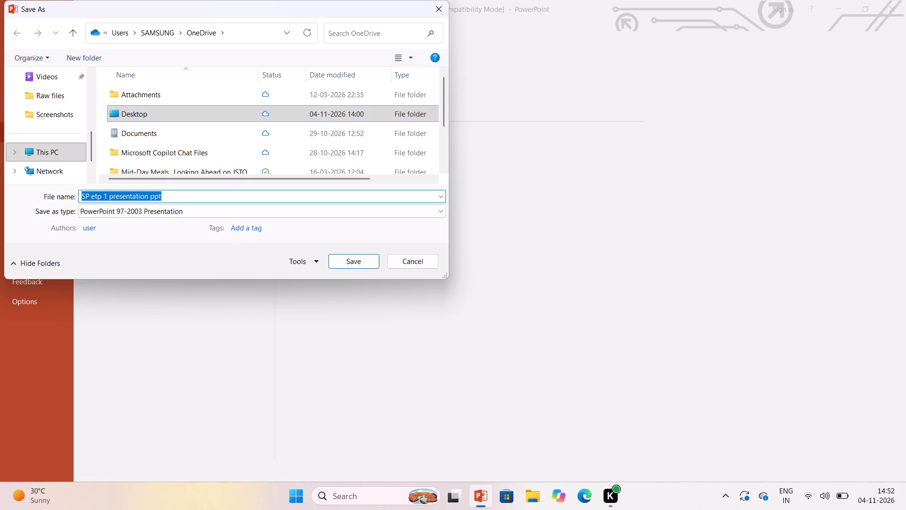
pyautogui.click(108, 197)
pyautogui.press('BackSpace')
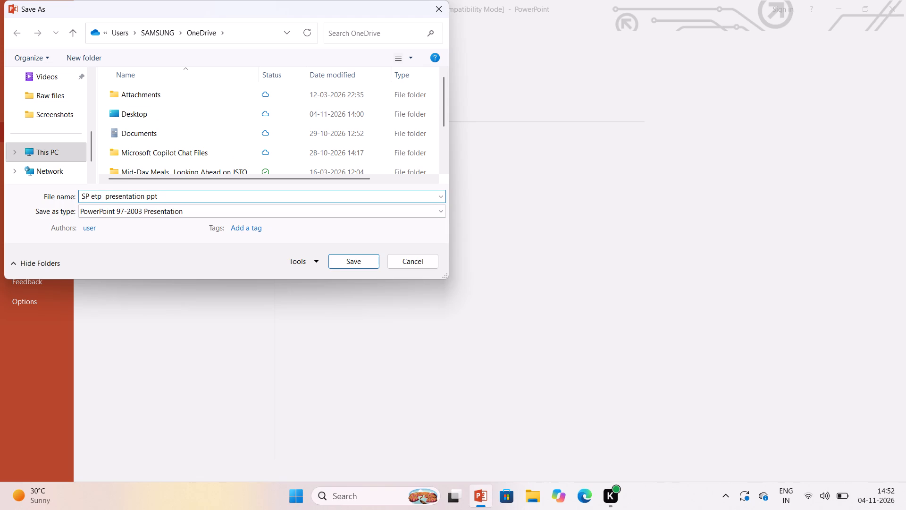
pyautogui.press('2')
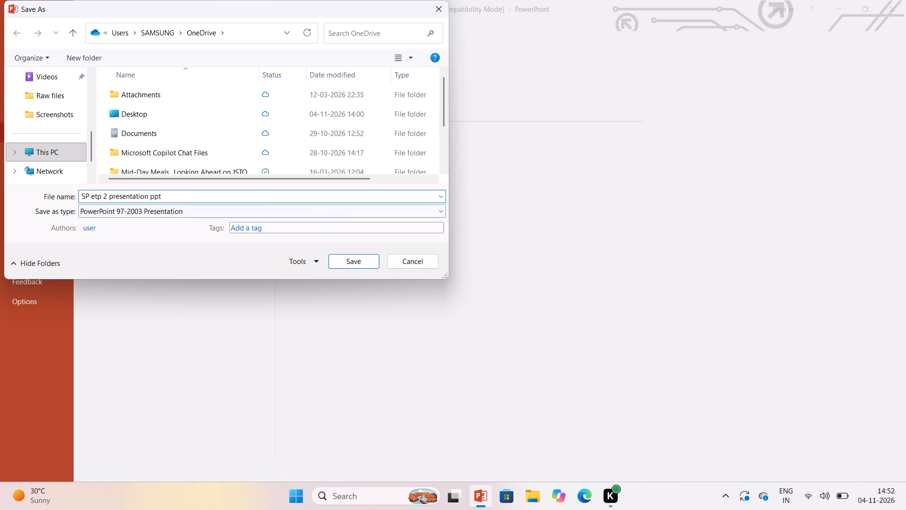
pyautogui.click(215, 119)
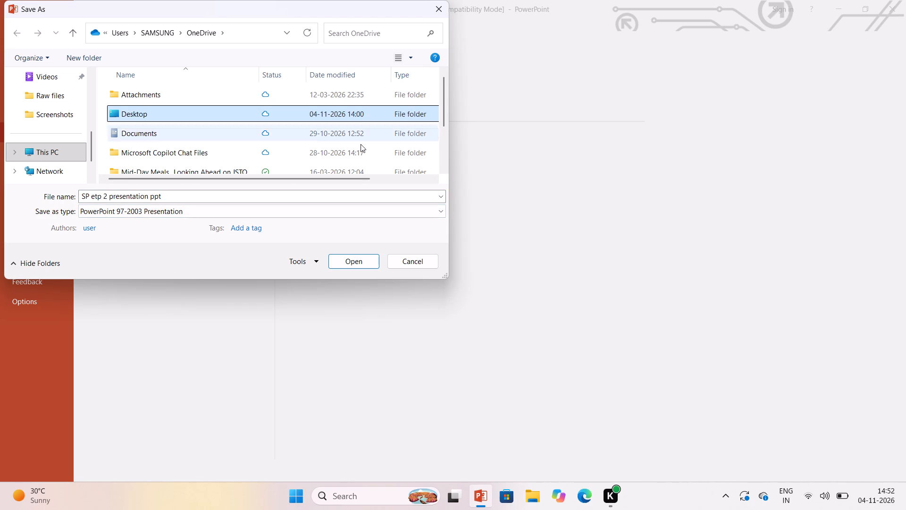
pyautogui.click(363, 263)
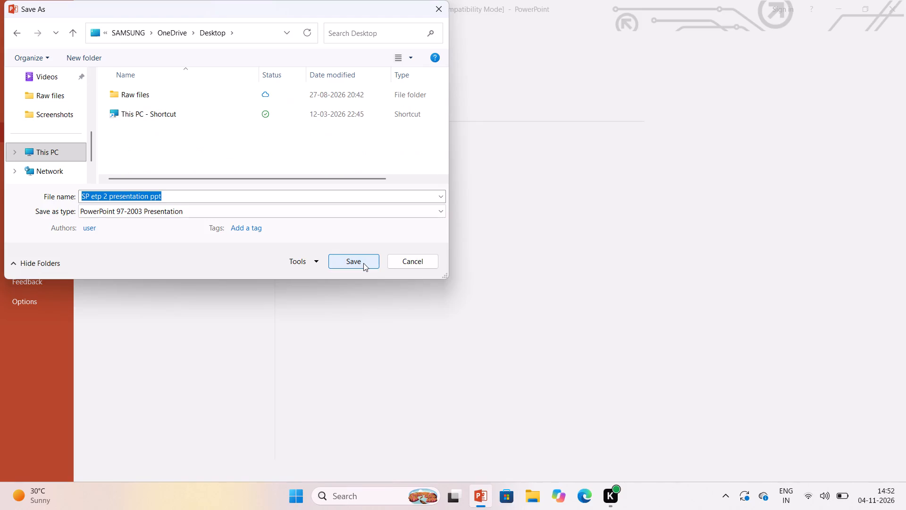
pyautogui.click(363, 263)
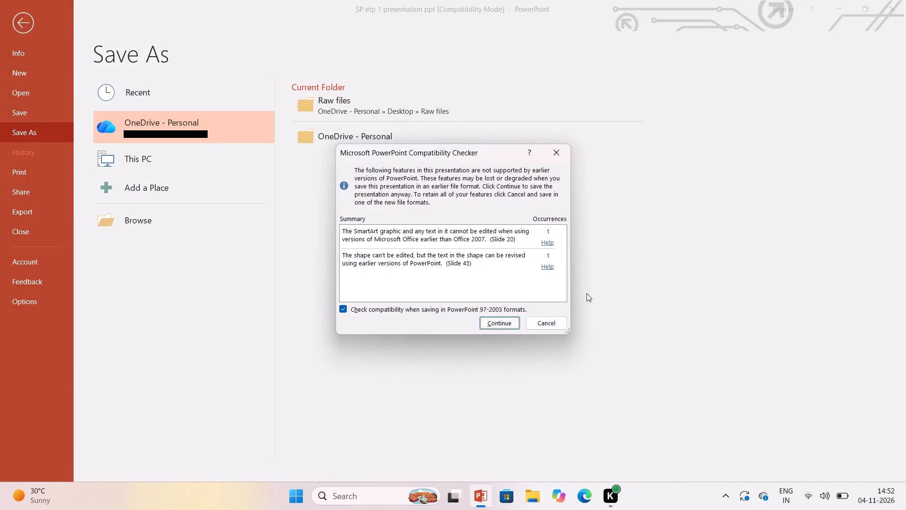
pyautogui.click(504, 319)
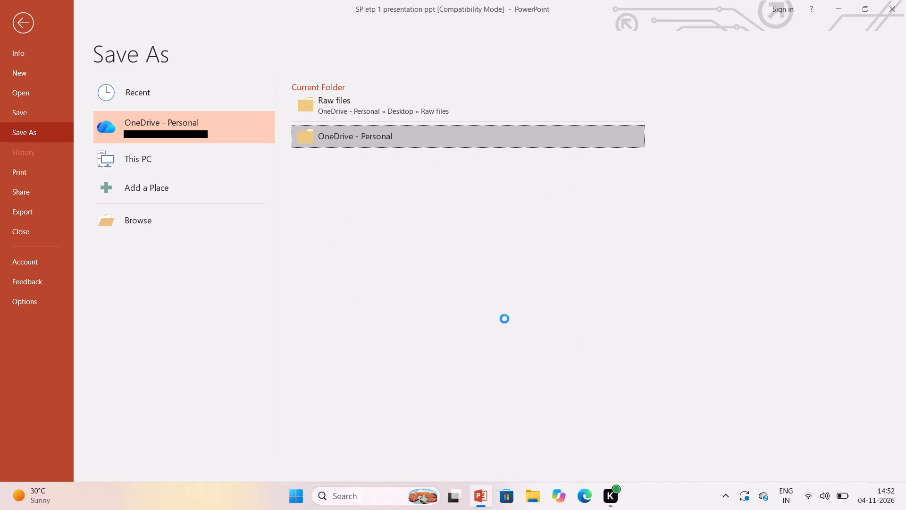
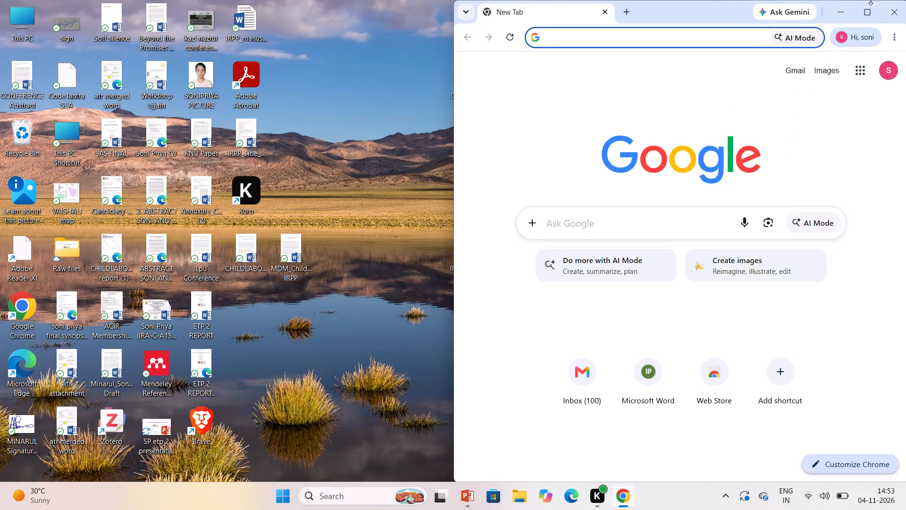
# Maximize the Chrome window and remove the newly added Adobe Acrobat extension.
pyautogui.click(864, 15)
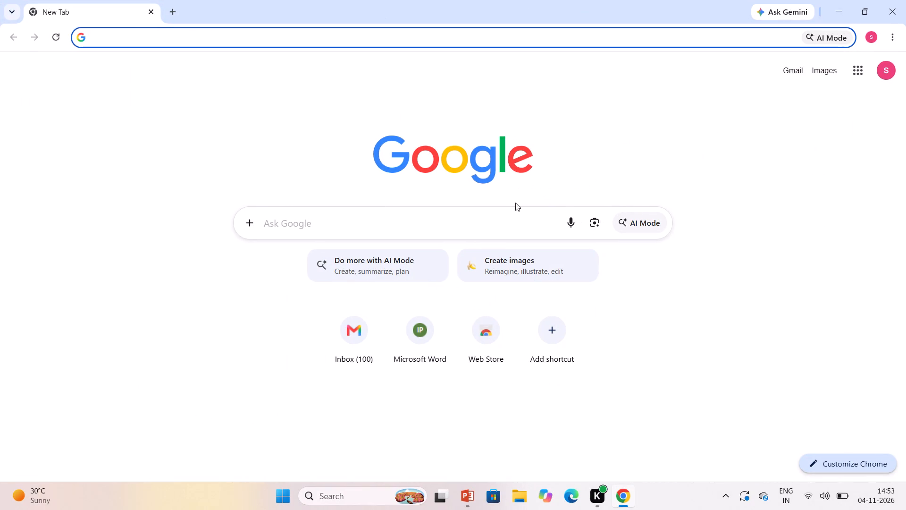
pyautogui.click(480, 219)
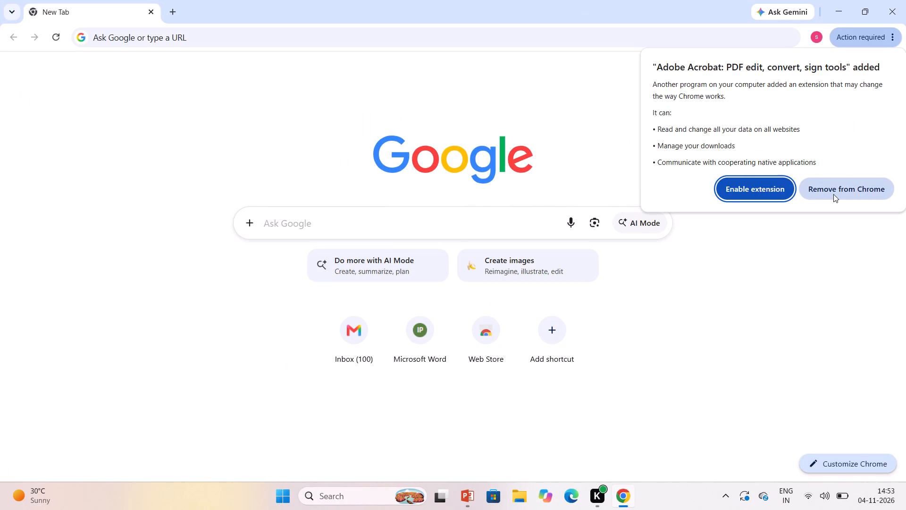
pyautogui.click(843, 186)
pyautogui.click(444, 224)
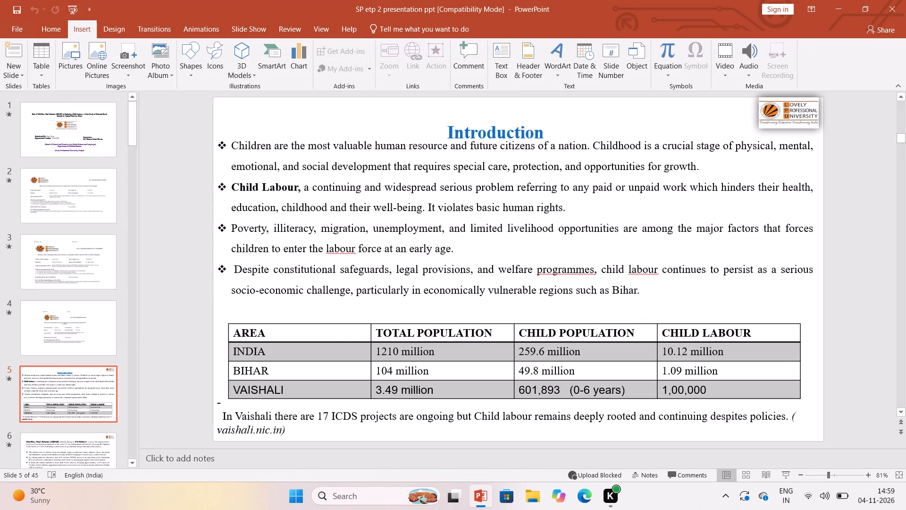
pyautogui.scroll(-1, 653, 282)
pyautogui.scroll(1, 653, 282)
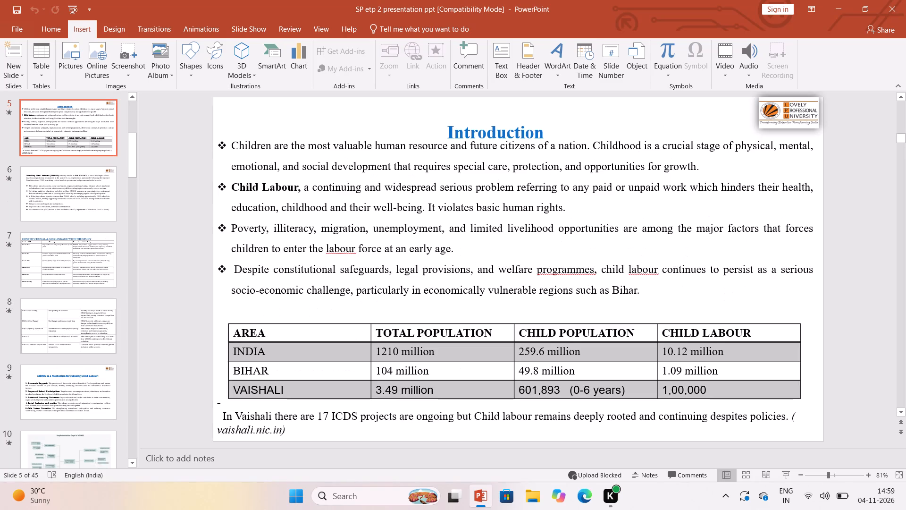
# Go back to the title slide at the start of the ETP 2 presentation.
pyautogui.scroll(4, 653, 282)
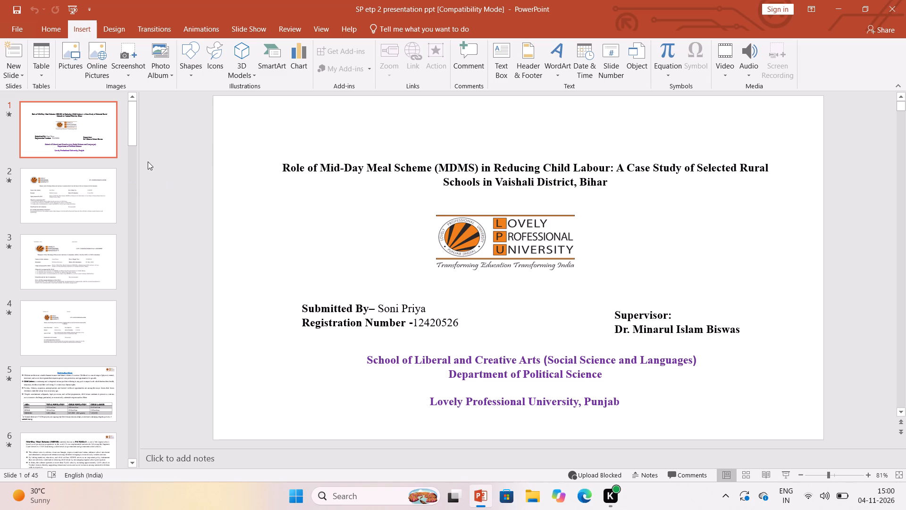
pyautogui.click(74, 136)
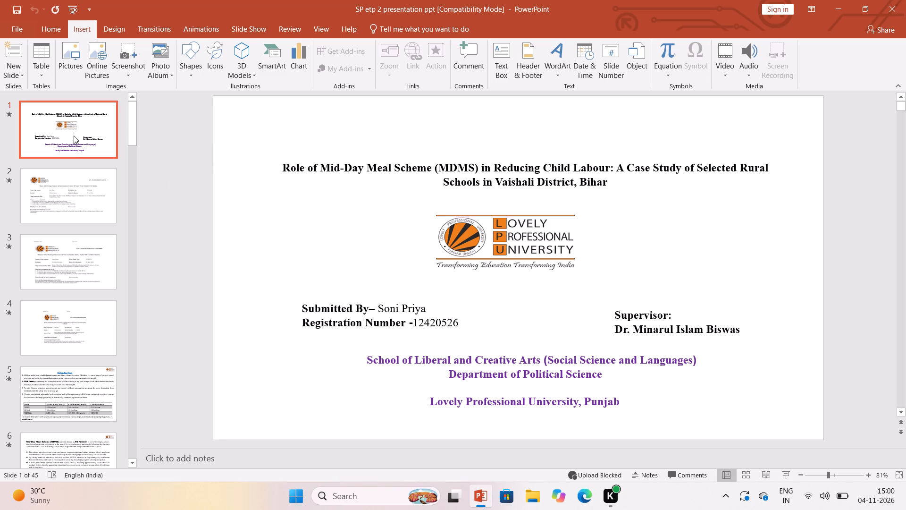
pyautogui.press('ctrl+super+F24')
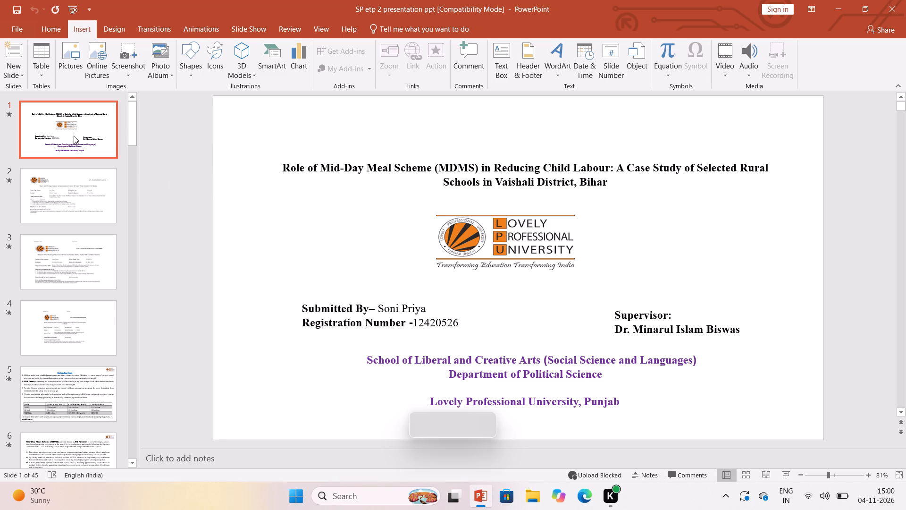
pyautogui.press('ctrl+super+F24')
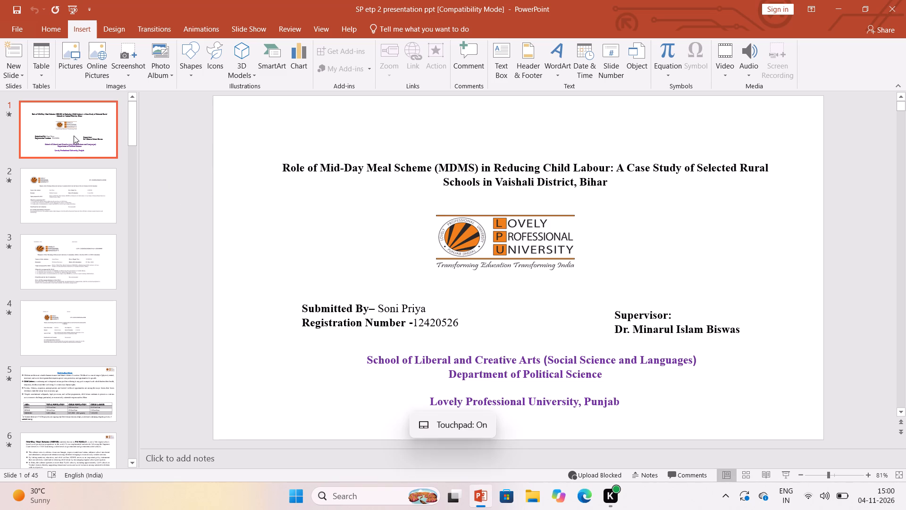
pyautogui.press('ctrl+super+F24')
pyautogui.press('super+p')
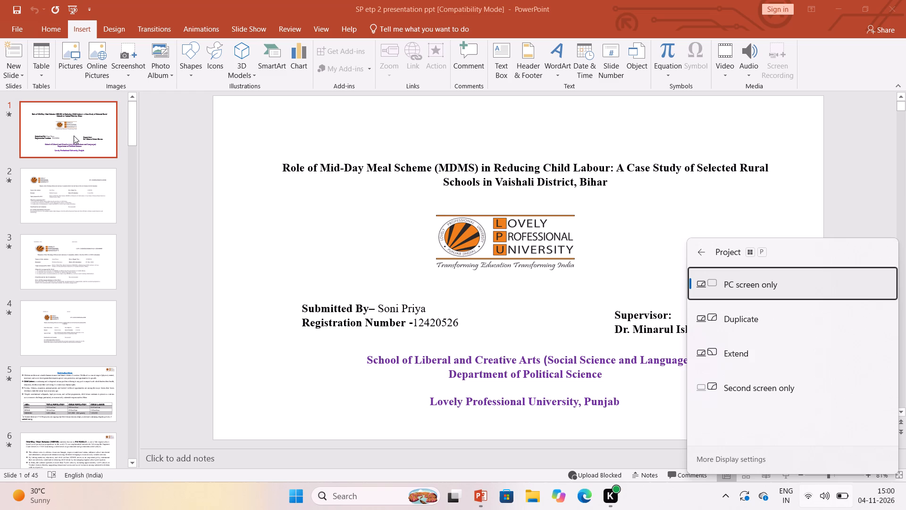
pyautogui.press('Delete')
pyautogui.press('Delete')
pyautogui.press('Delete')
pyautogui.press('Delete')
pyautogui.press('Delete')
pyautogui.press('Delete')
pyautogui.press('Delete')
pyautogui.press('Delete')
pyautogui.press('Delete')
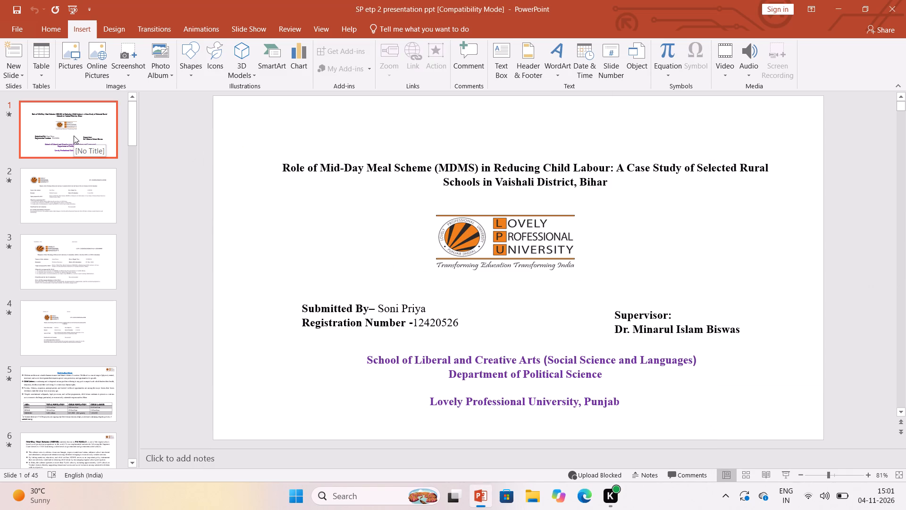
# Open the Windows display projection options and move the choice to Duplicate mode.
pyautogui.press('super+p')
pyautogui.press('super+p')
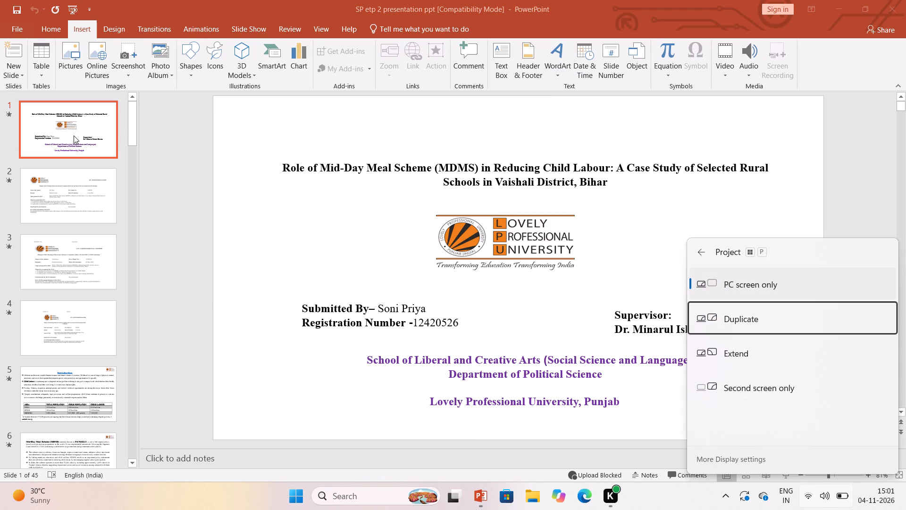